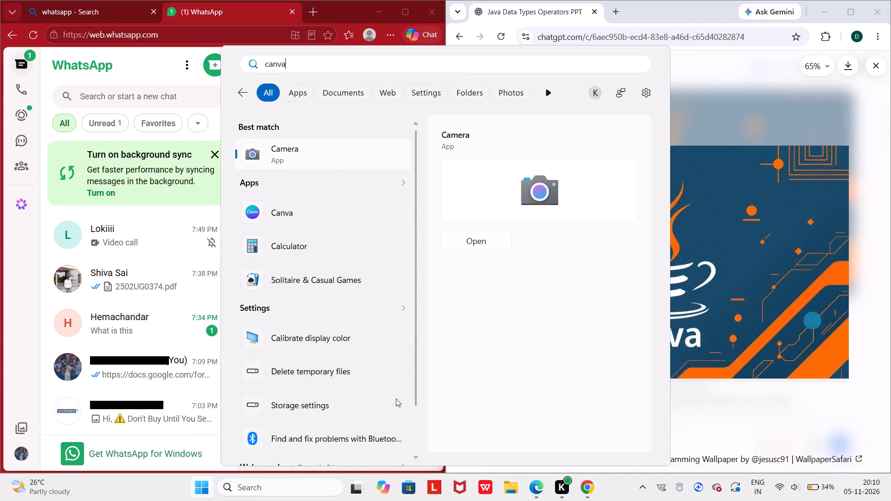
Launch the Canva app from the system search for "canva".
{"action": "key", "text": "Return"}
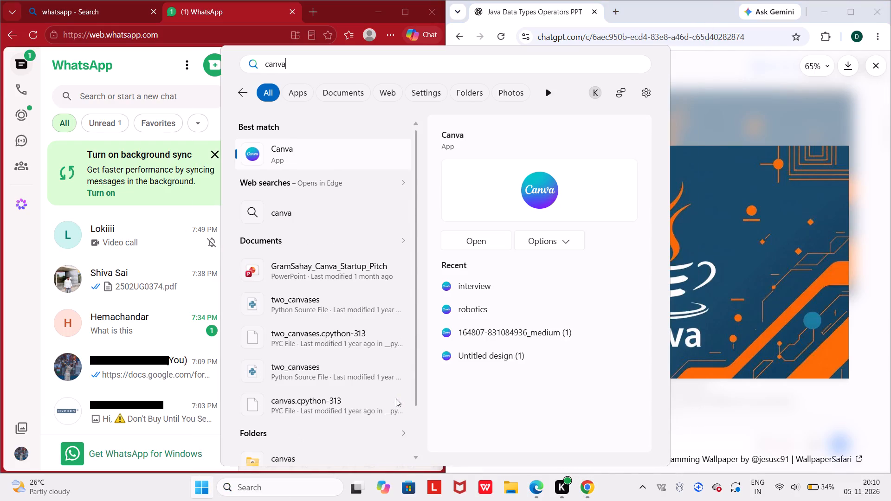
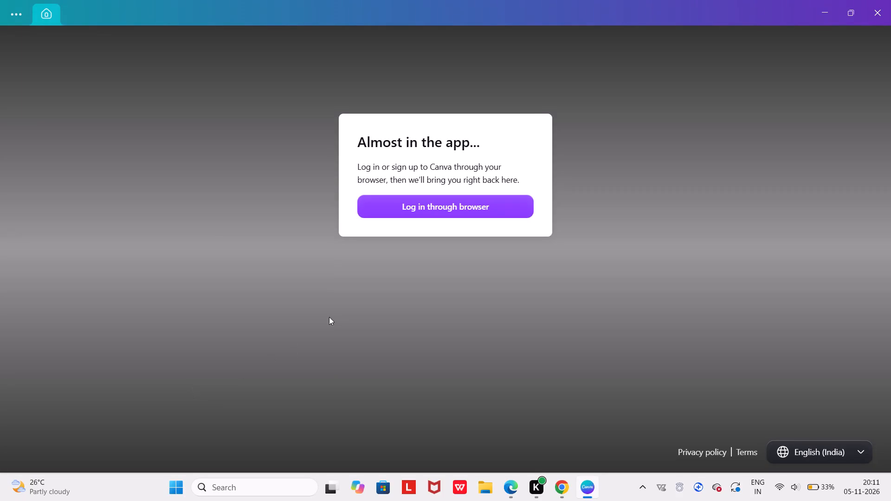
Start the Canva login through the browser.
{"action": "left_click", "coordinate": [437, 200]}
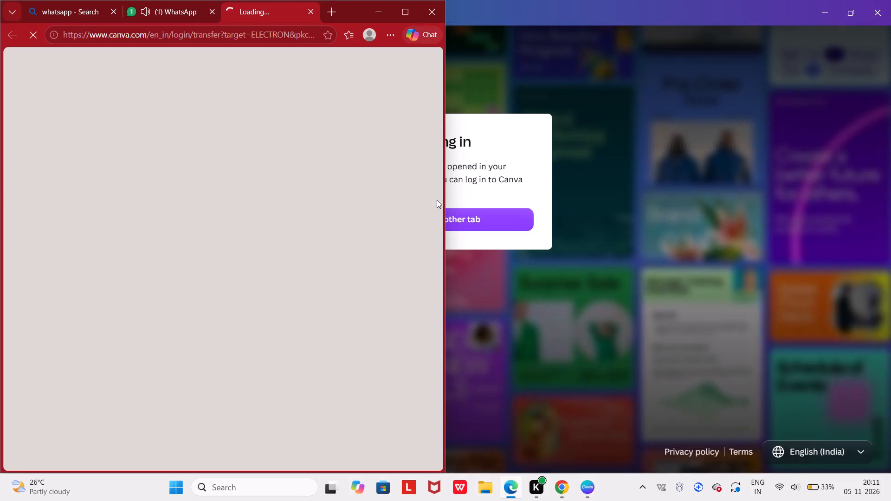
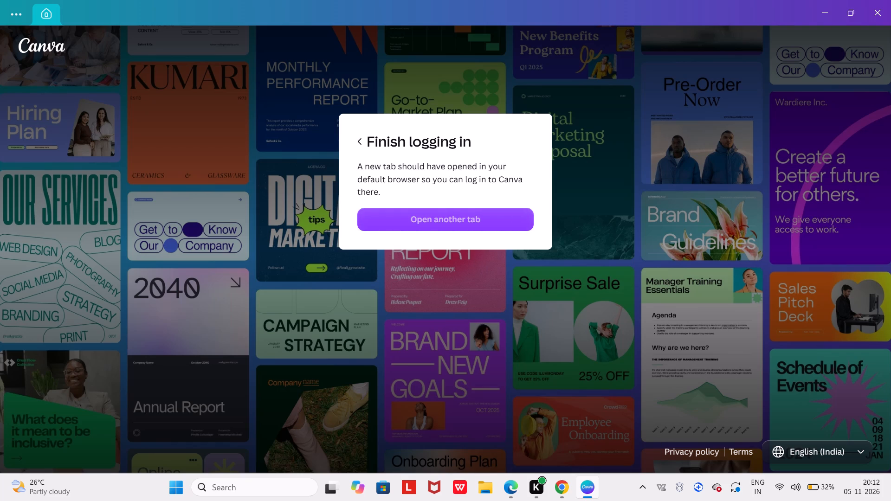
Open the Canva login page again in another browser tab and close the earlier Canva login tab.
{"action": "left_click", "coordinate": [363, 141]}
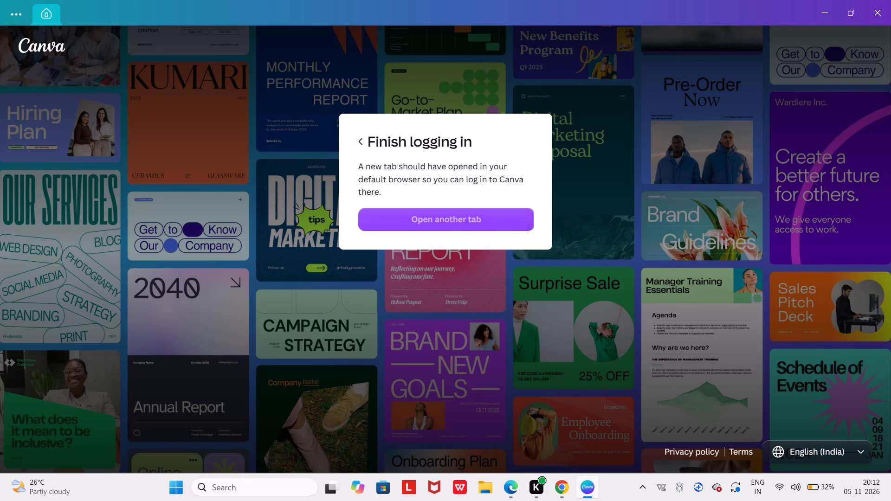
{"action": "left_click", "coordinate": [435, 211]}
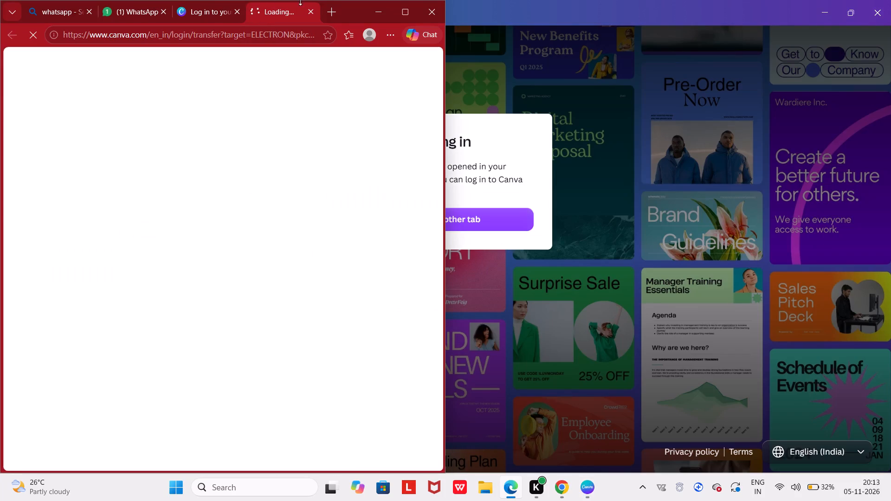
{"action": "left_click", "coordinate": [237, 10]}
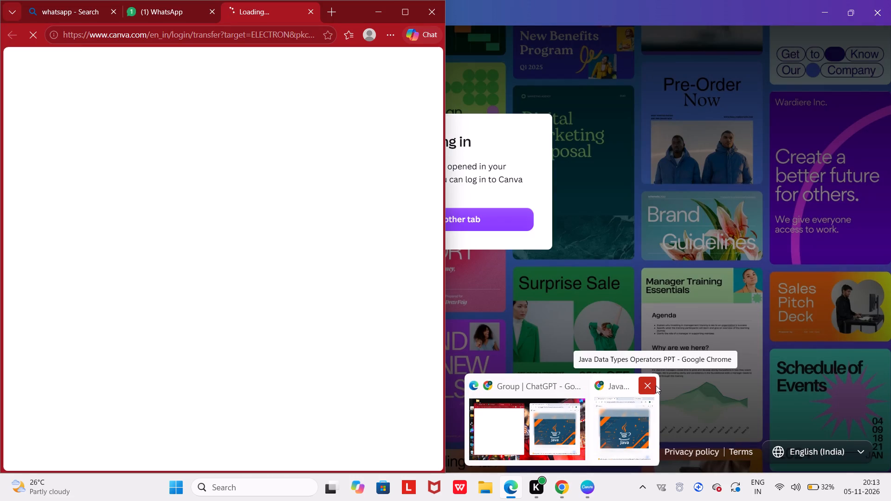
Close the Chrome window with the Java Data Types Operators PPT chat and relaunch Chrome with the "Your Chrome" profile.
{"action": "left_click", "coordinate": [656, 385]}
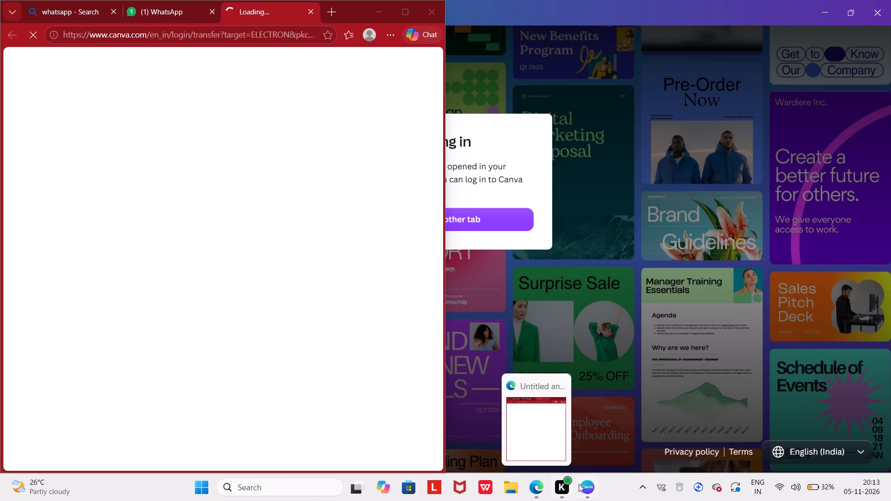
{"action": "left_click", "coordinate": [203, 488]}
{"action": "left_click", "coordinate": [254, 389]}
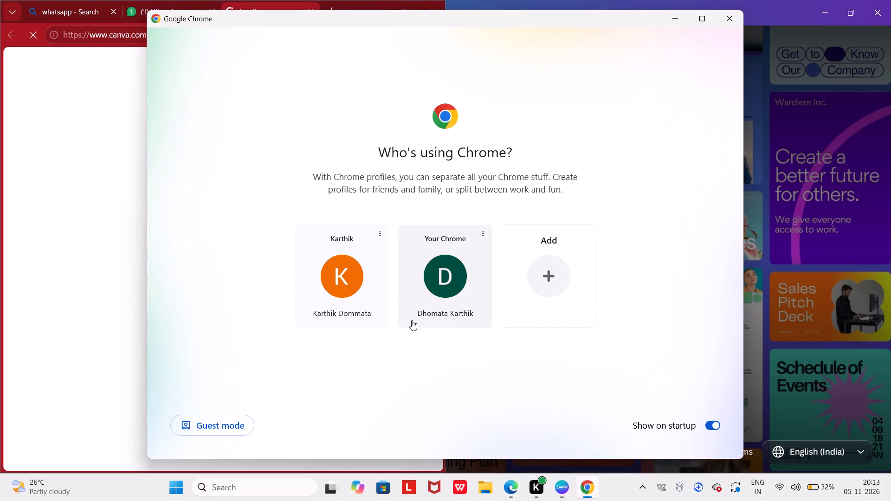
{"action": "left_click", "coordinate": [447, 316]}
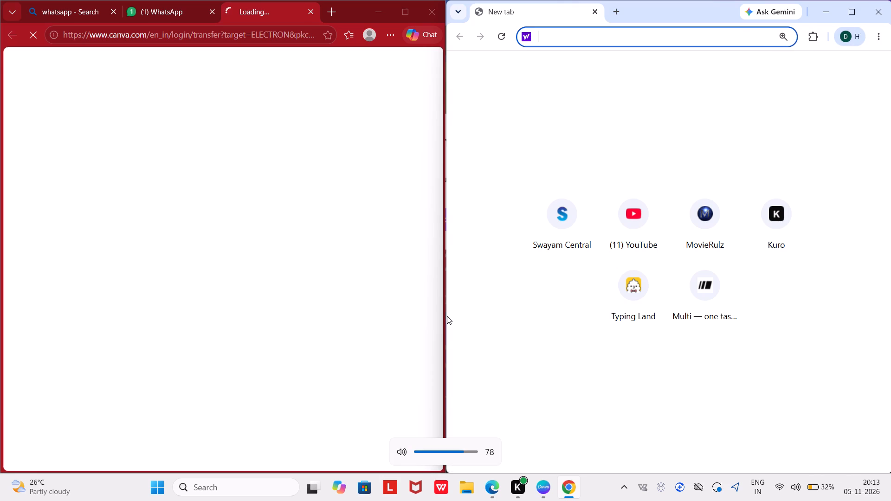
Open YouTube in Chrome and browse the recommended videos on its home feed.
{"action": "left_click", "coordinate": [644, 256]}
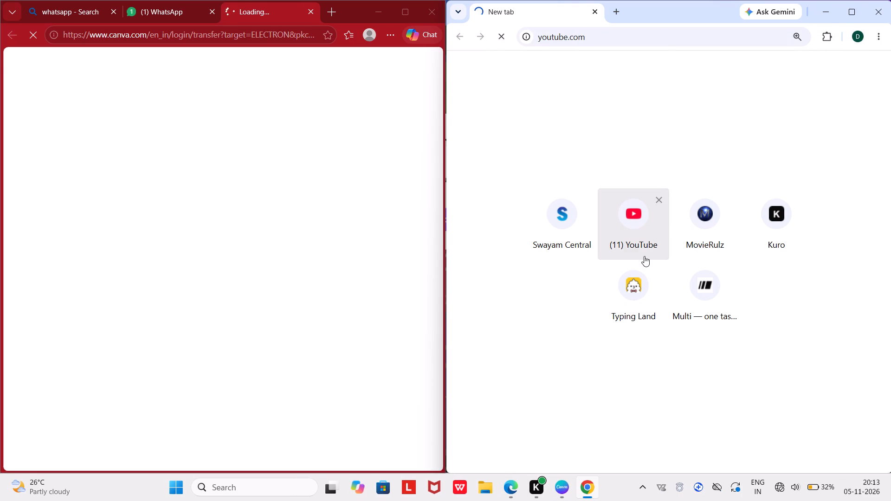
{"action": "left_click", "coordinate": [644, 256]}
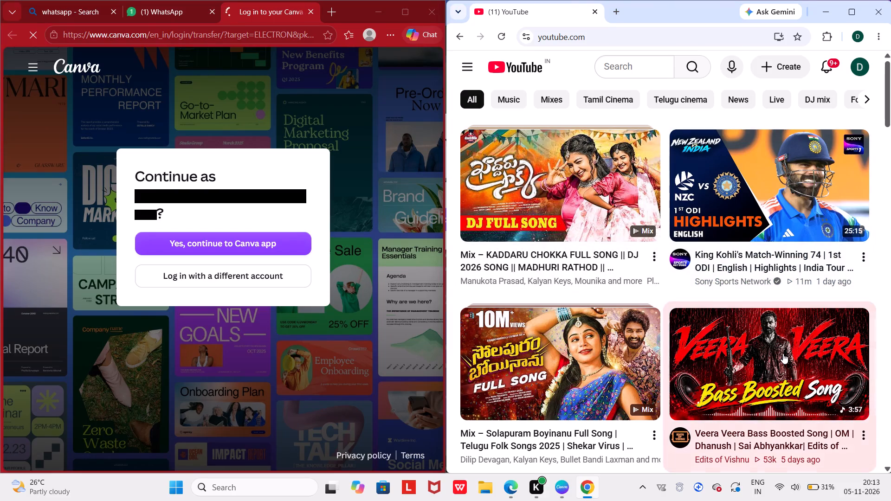
{"action": "scroll", "coordinate": [763, 304], "scroll_direction": "down", "scroll_amount": 2}
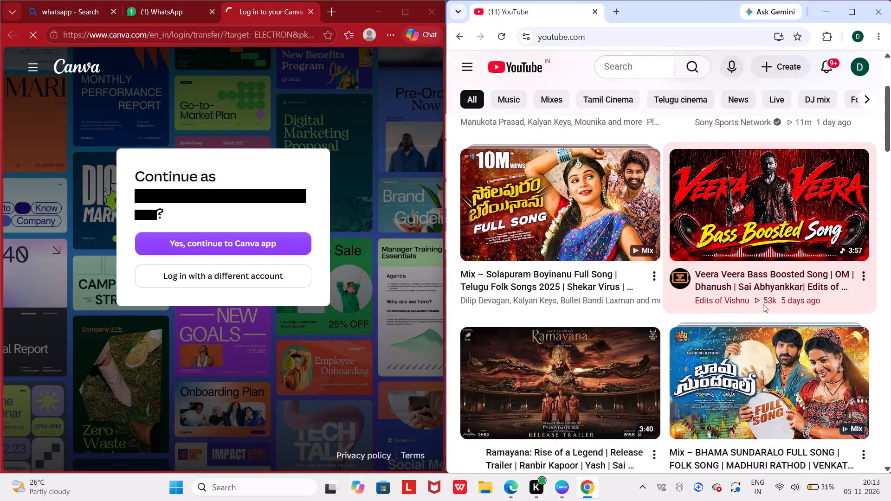
{"action": "scroll", "coordinate": [763, 304], "scroll_direction": "down", "scroll_amount": 5}
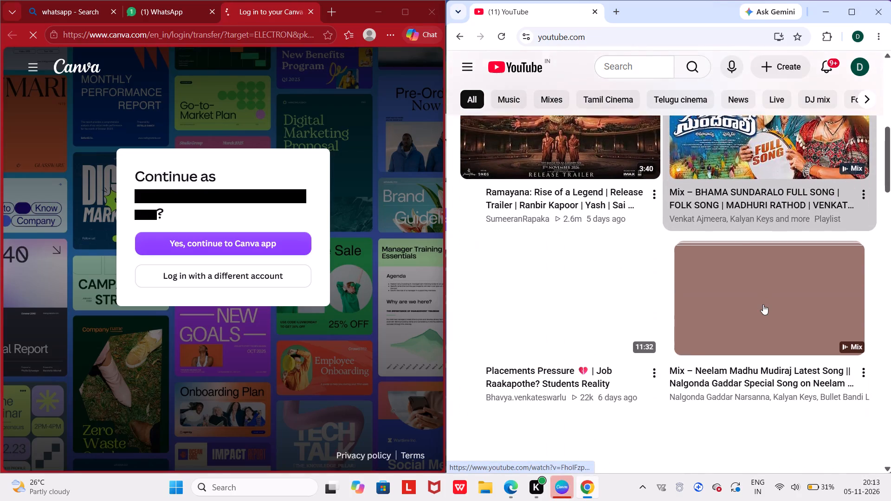
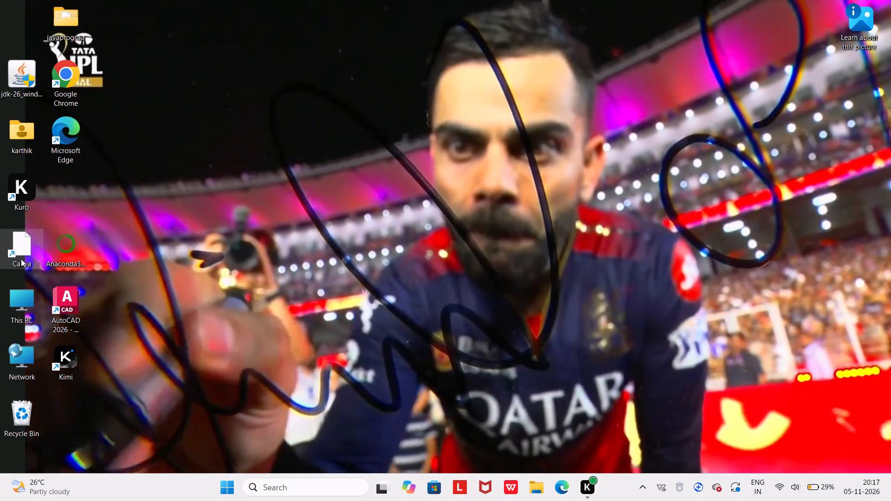
Try to launch Canva from its desktop shortcut and delete the broken shortcut.
{"action": "double_click", "coordinate": [22, 257]}
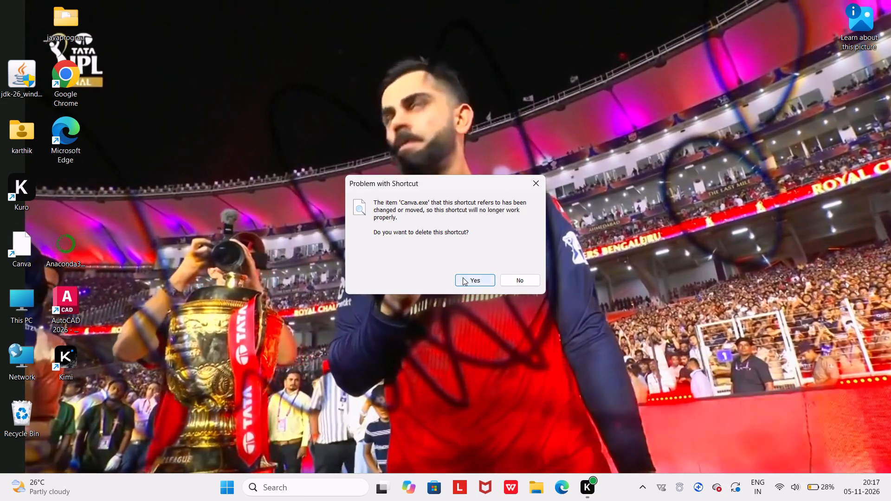
{"action": "left_click", "coordinate": [463, 277]}
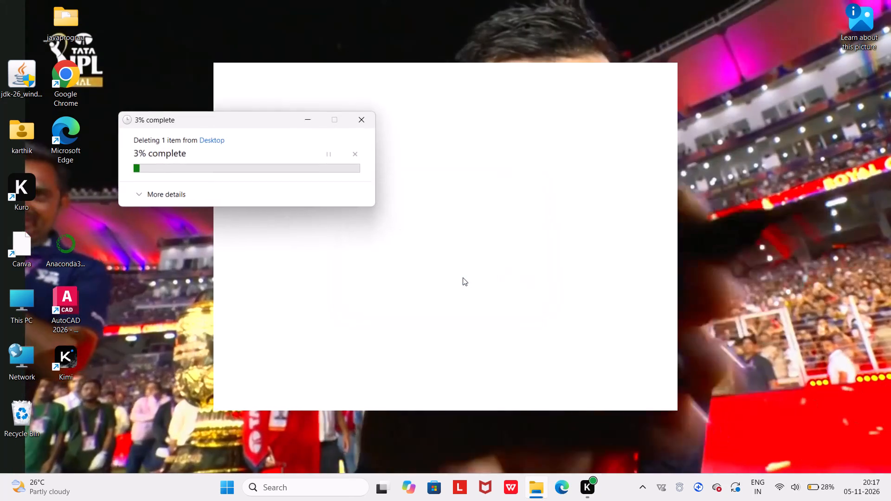
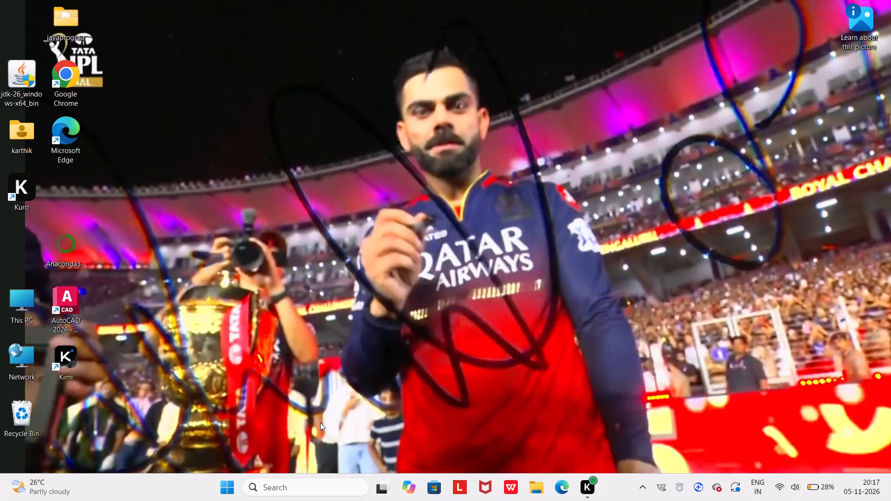
Search the computer's installed apps for Canva and launch the Canva app.
{"action": "left_click", "coordinate": [226, 485]}
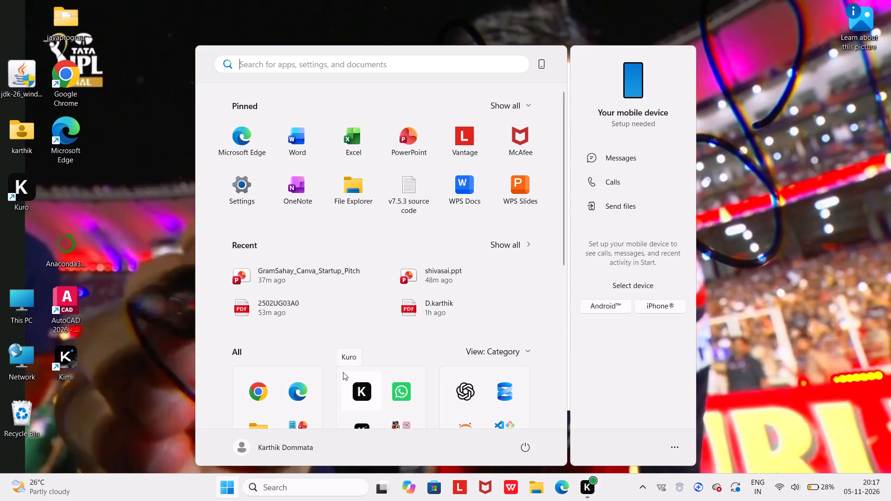
{"action": "key", "text": "c"}
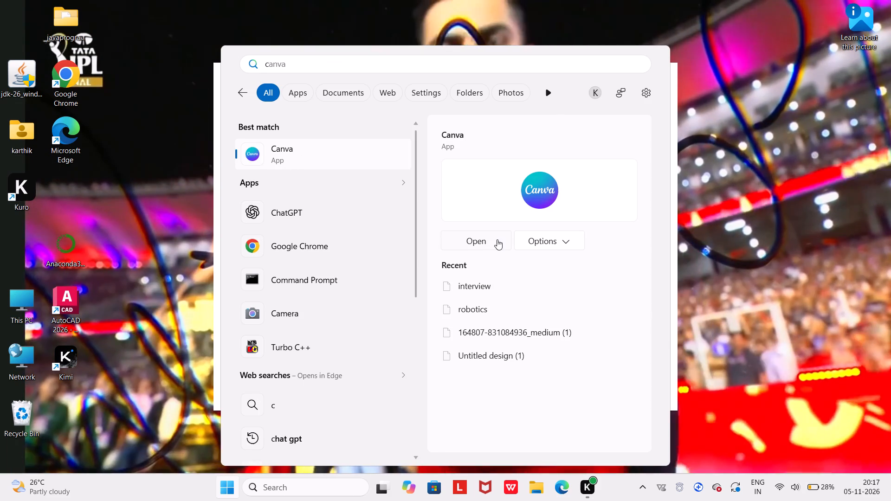
{"action": "left_click", "coordinate": [463, 238]}
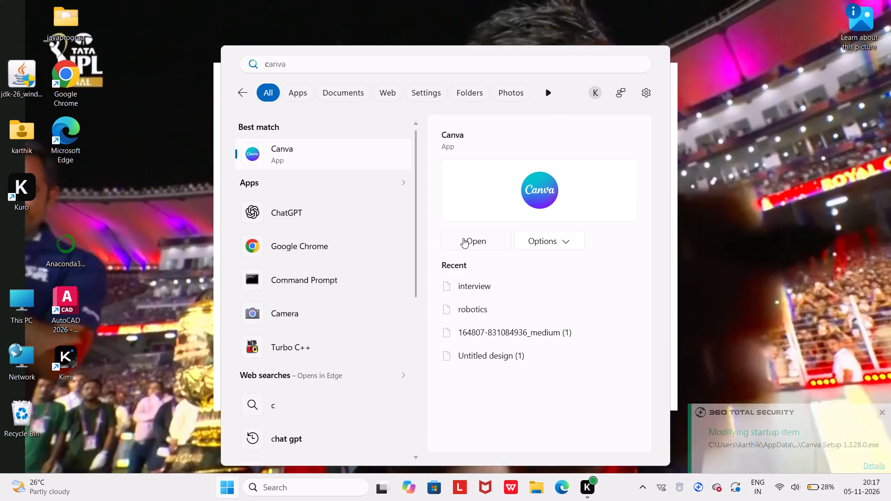
{"action": "left_click", "coordinate": [463, 238]}
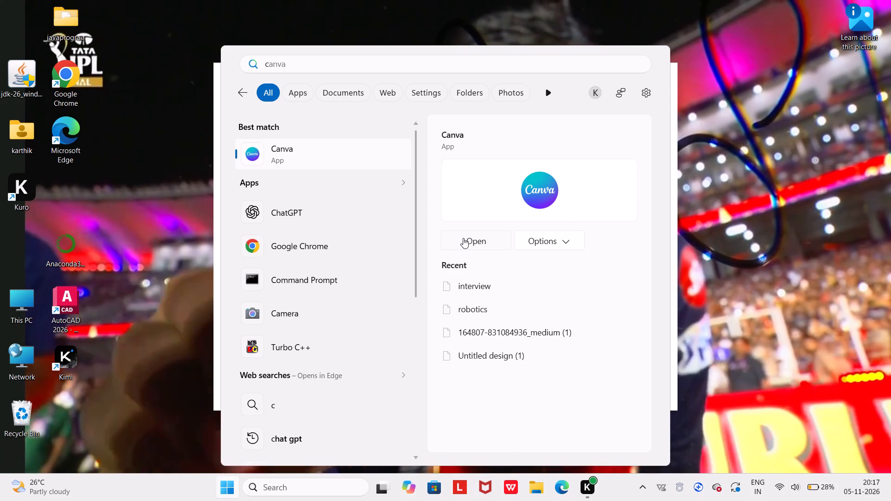
{"action": "left_click", "coordinate": [463, 238]}
{"action": "left_click", "coordinate": [463, 238]}
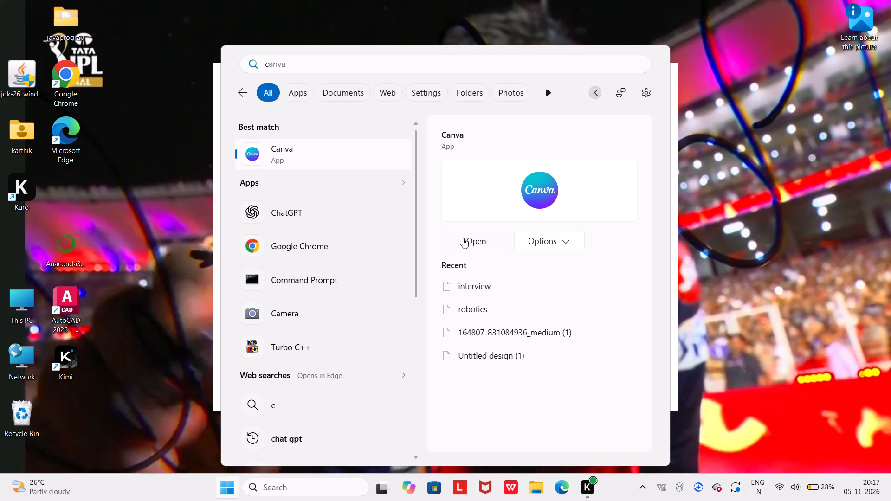
{"action": "left_click", "coordinate": [482, 242]}
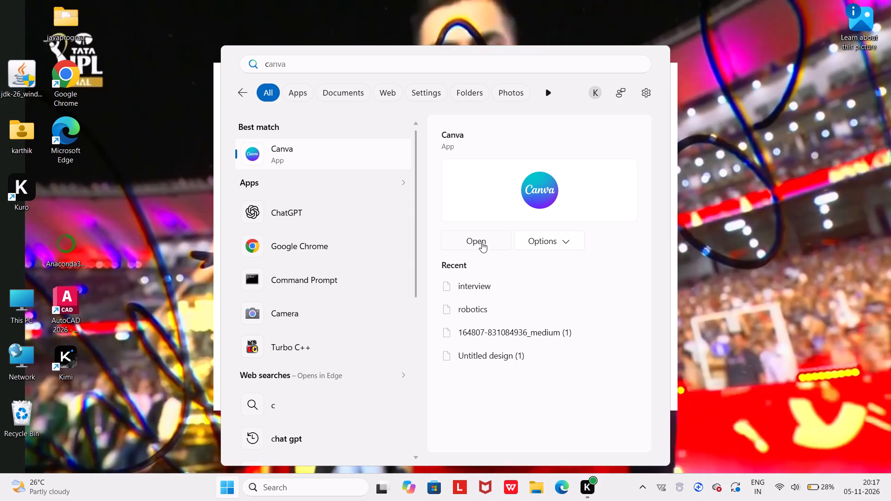
{"action": "triple_click", "coordinate": [482, 242]}
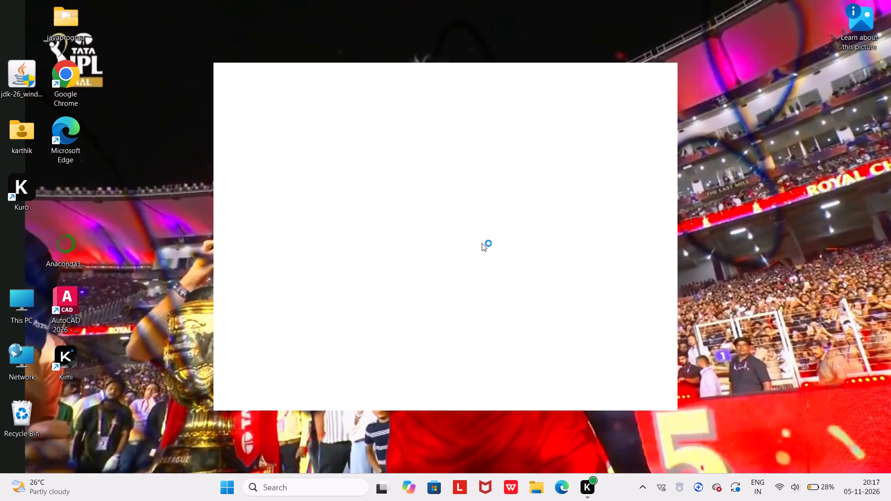
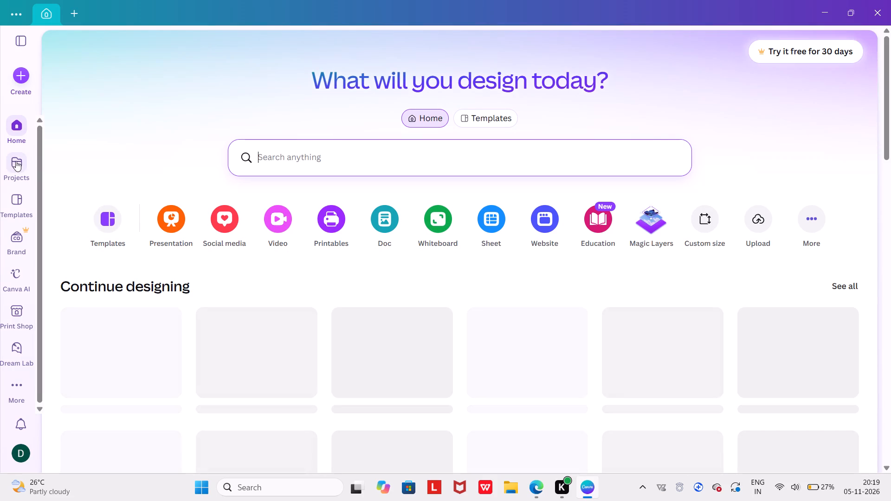
Create a new blank presentation design.
{"action": "left_click", "coordinate": [170, 225]}
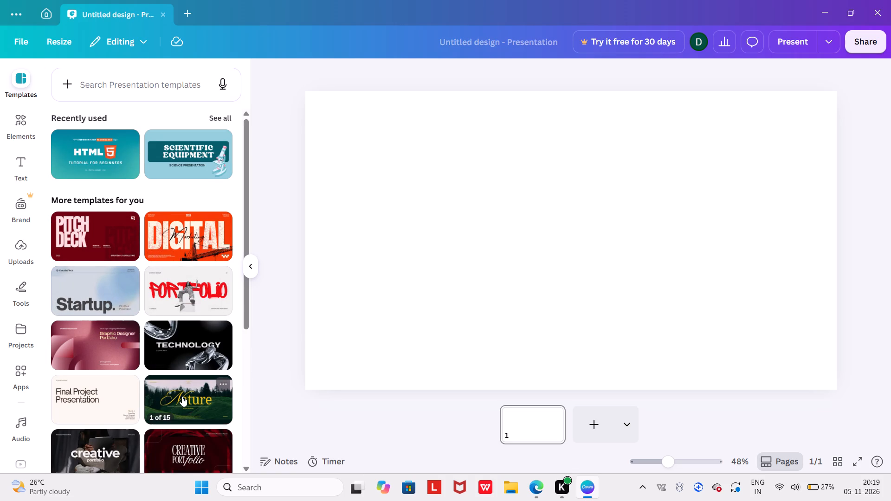
Search the presentation templates for "java".
{"action": "scroll", "coordinate": [182, 396], "scroll_direction": "down", "scroll_amount": 1}
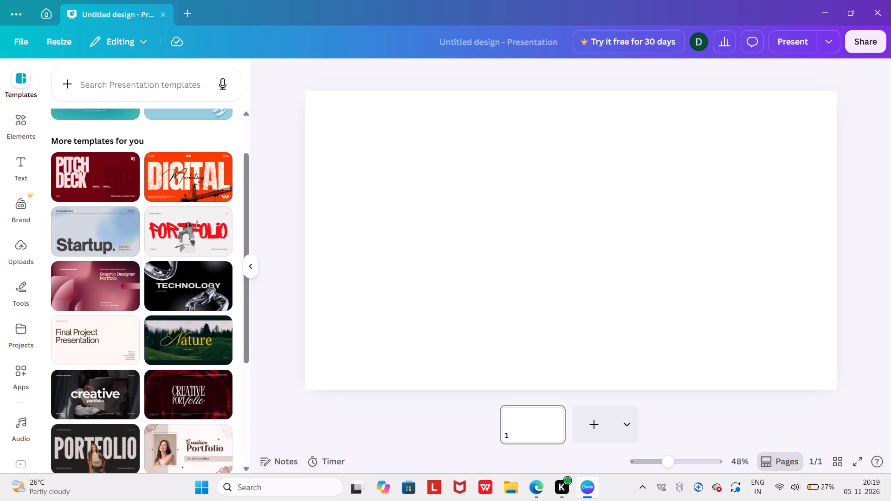
{"action": "left_click", "coordinate": [123, 82]}
{"action": "type", "text": "jva"}
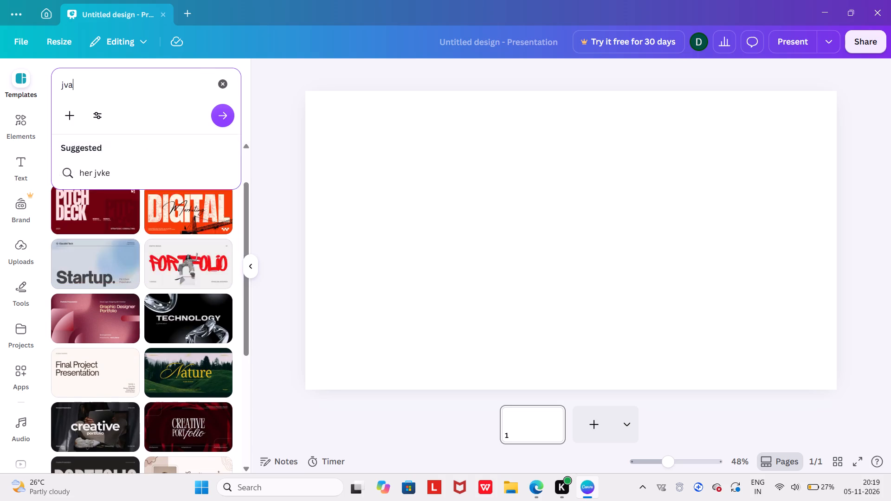
{"action": "key", "text": "Return"}
{"action": "type", "text": "java"}
{"action": "key", "text": "BackSpace"}
{"action": "key", "text": "BackSpace"}
{"action": "key", "text": "BackSpace"}
{"action": "key", "text": "BackSpace"}
{"action": "key", "text": "BackSpace"}
{"action": "key", "text": "BackSpace"}
{"action": "key", "text": "BackSpace"}
{"action": "key", "text": "BackSpace"}
{"action": "key", "text": "BackSpace"}
{"action": "key", "text": "BackSpace"}
{"action": "key", "text": "BackSpace"}
{"action": "key", "text": "BackSpace"}
{"action": "key", "text": "BackSpace"}
{"action": "key", "text": "BackSpace"}
{"action": "key", "text": "BackSpace"}
{"action": "key", "text": "BackSpace"}
{"action": "key", "text": "BackSpace"}
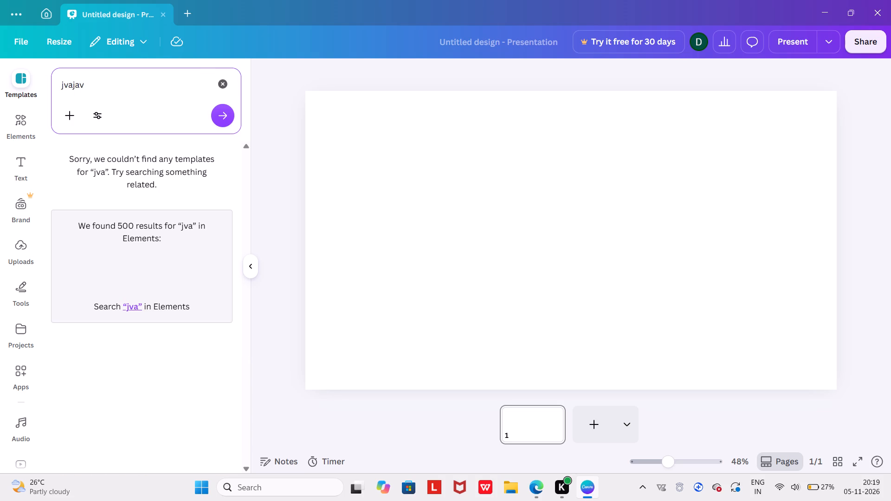
{"action": "type", "text": "java"}
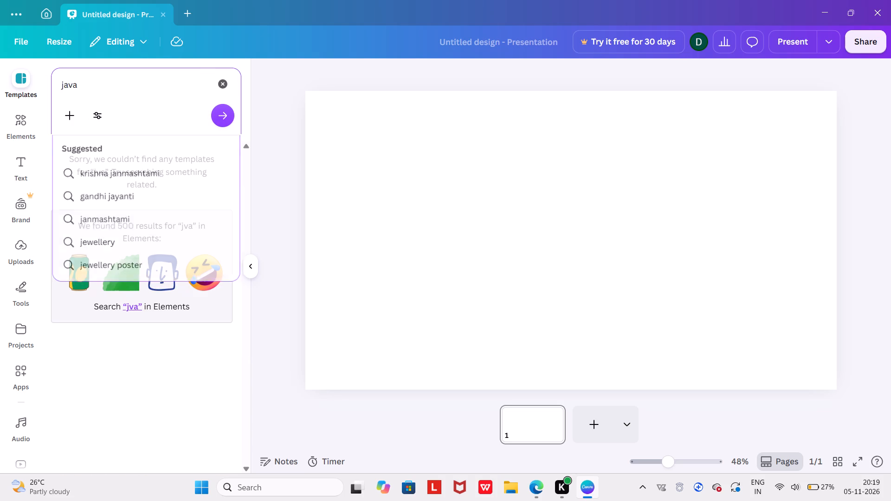
{"action": "key", "text": "backslash"}
{"action": "key", "text": "BackSpace"}
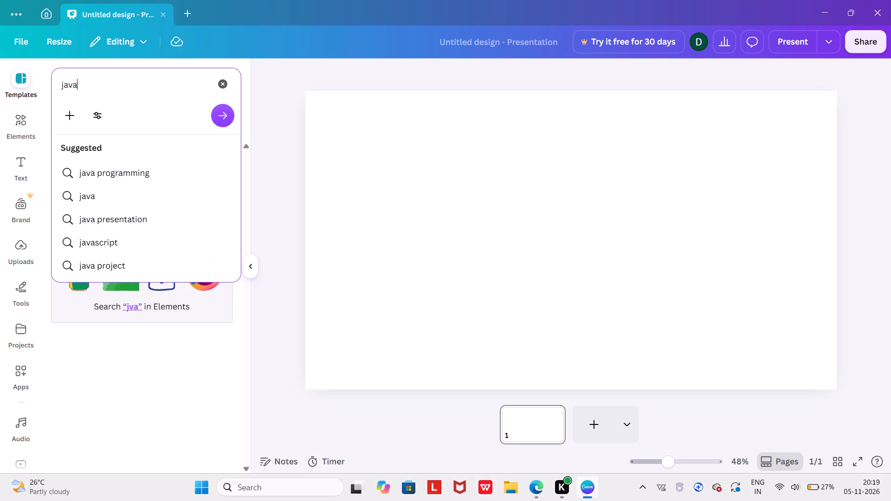
{"action": "key", "text": "Return"}
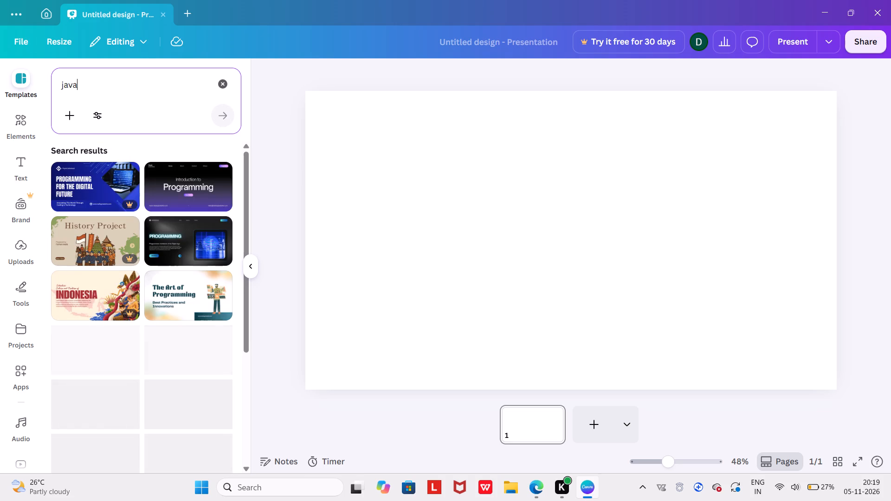
Refine the template search to "java datatypes".
{"action": "left_click", "coordinate": [128, 90]}
{"action": "key", "text": "space"}
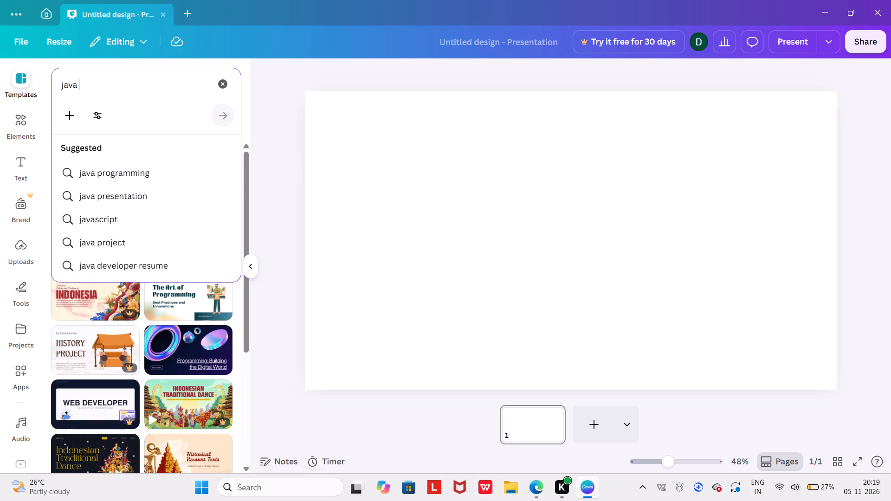
{"action": "type", "text": "data"}
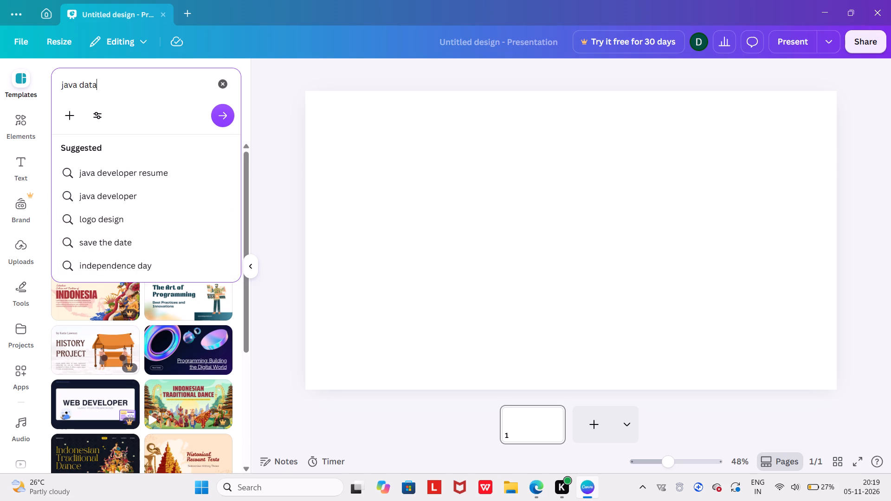
{"action": "type", "text": "types"}
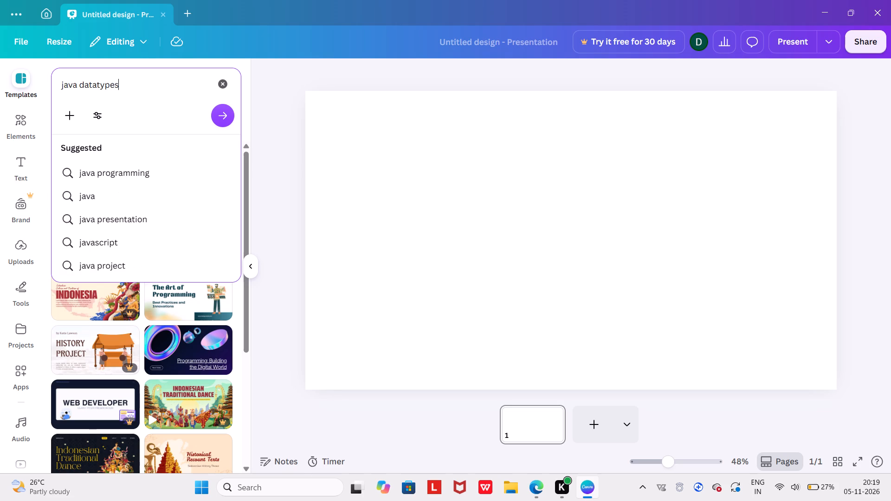
{"action": "key", "text": "Return"}
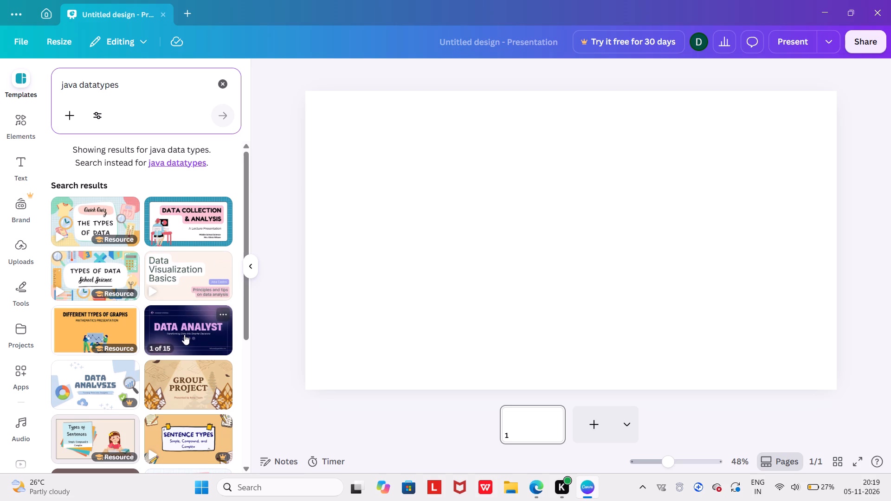
Browse the template search results for a design that suits the Java data types presentation.
{"action": "scroll", "coordinate": [184, 334], "scroll_direction": "down", "scroll_amount": 2}
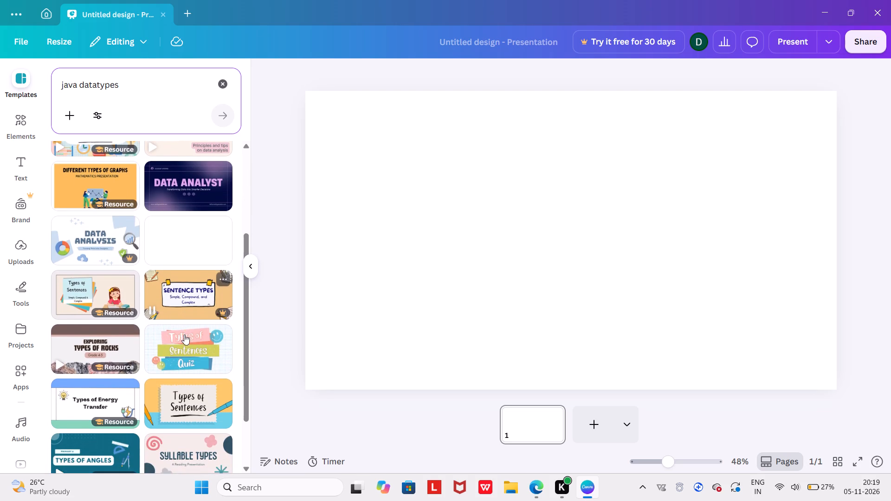
{"action": "scroll", "coordinate": [184, 334], "scroll_direction": "down", "scroll_amount": 4}
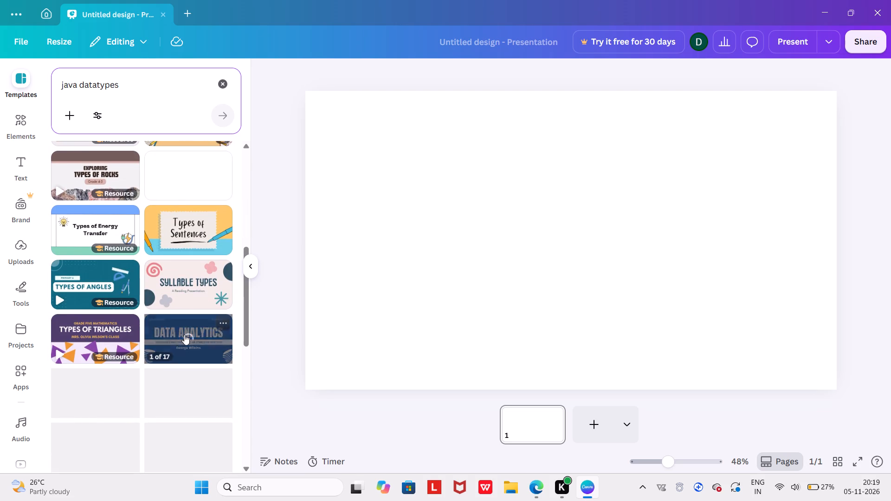
{"action": "scroll", "coordinate": [184, 334], "scroll_direction": "down", "scroll_amount": 1}
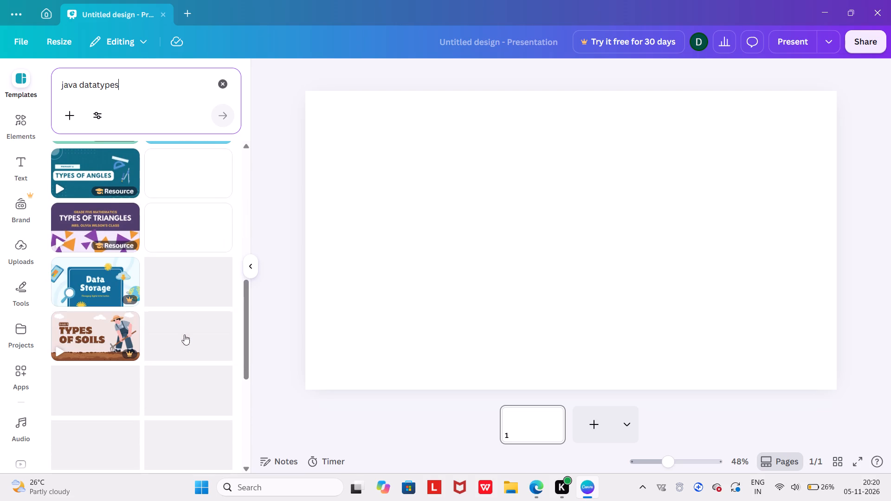
{"action": "scroll", "coordinate": [184, 334], "scroll_direction": "down", "scroll_amount": 1}
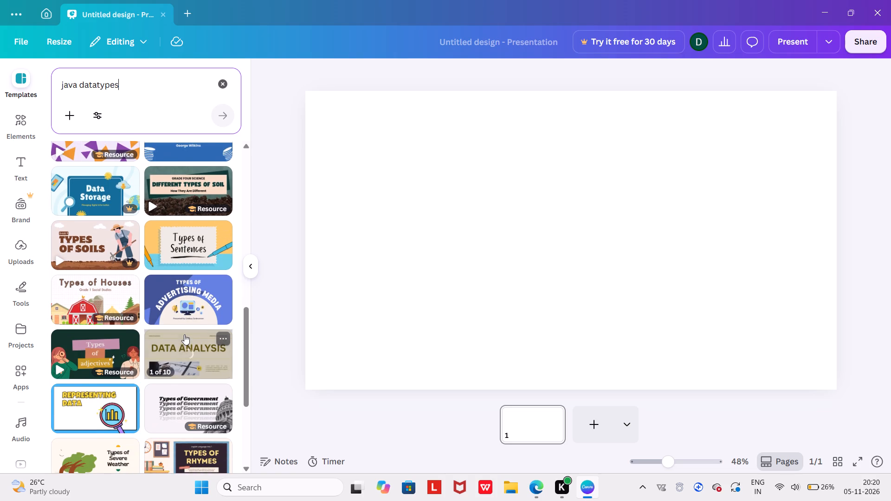
{"action": "scroll", "coordinate": [184, 334], "scroll_direction": "down", "scroll_amount": 3}
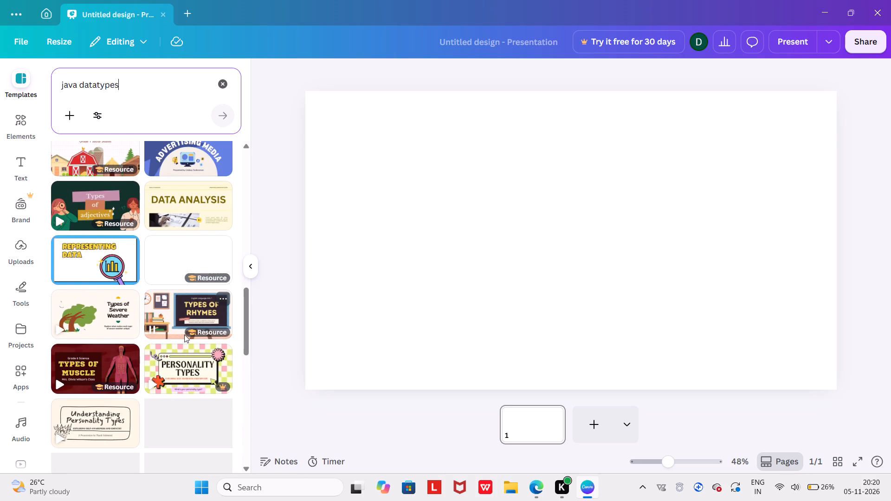
{"action": "scroll", "coordinate": [184, 334], "scroll_direction": "up", "scroll_amount": 9}
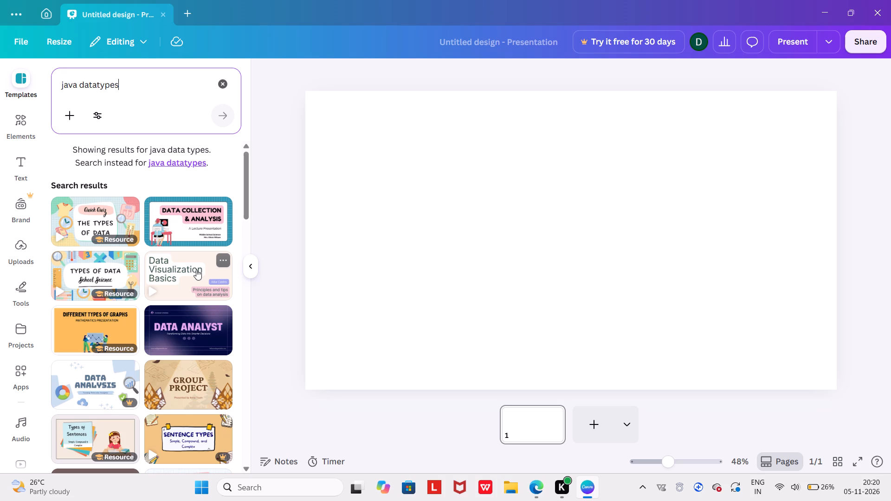
Open the pink and beige Data Visualization Basics template and apply its cover page to the blank first slide.
{"action": "left_click", "coordinate": [196, 270]}
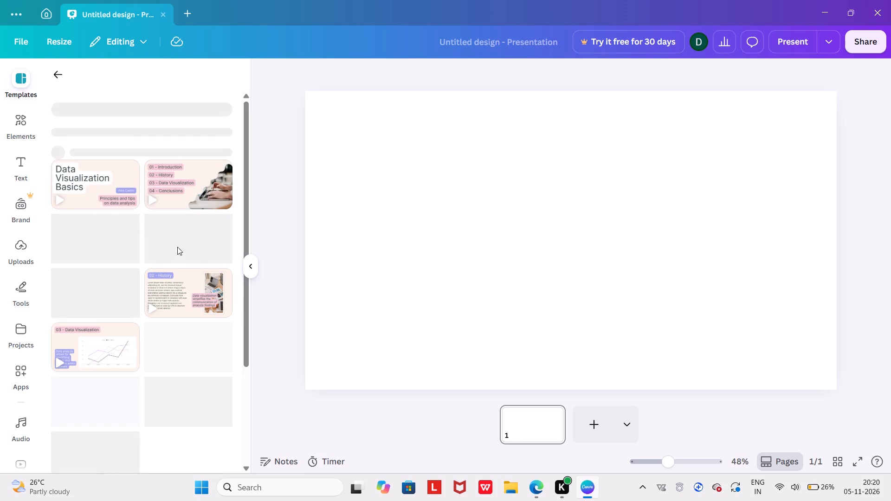
{"action": "left_click", "coordinate": [108, 199]}
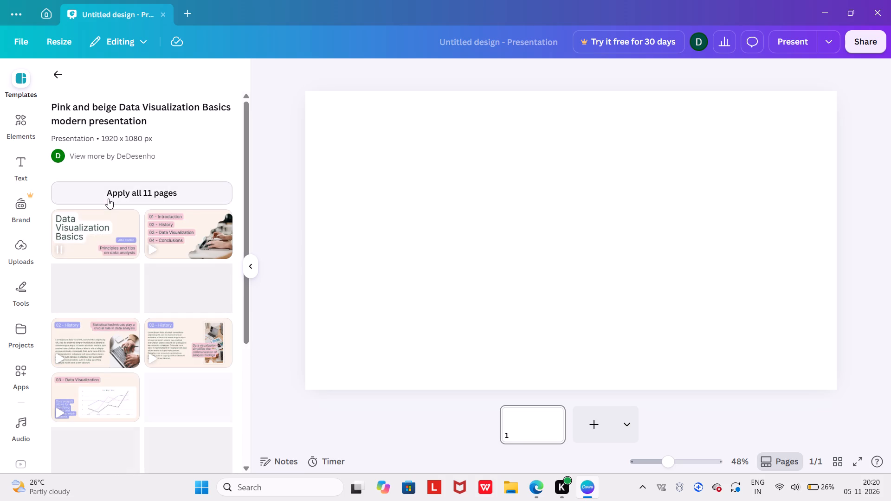
{"action": "left_click", "coordinate": [105, 229]}
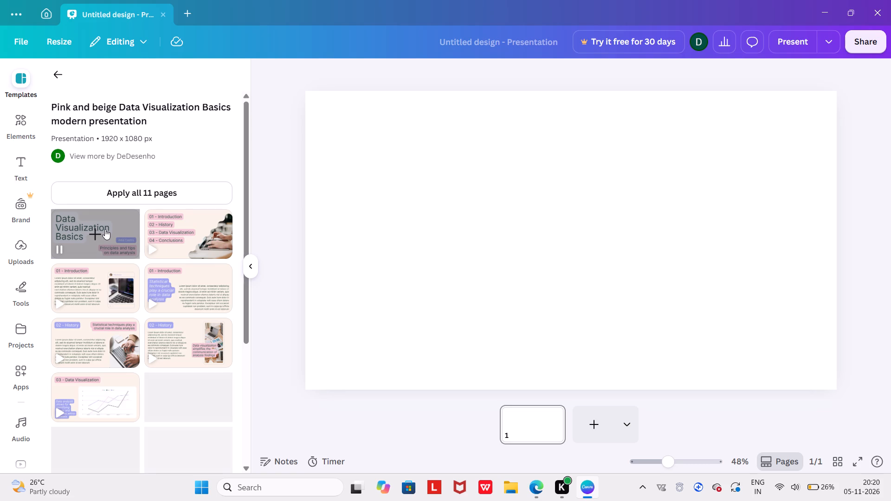
{"action": "left_click", "coordinate": [105, 229]}
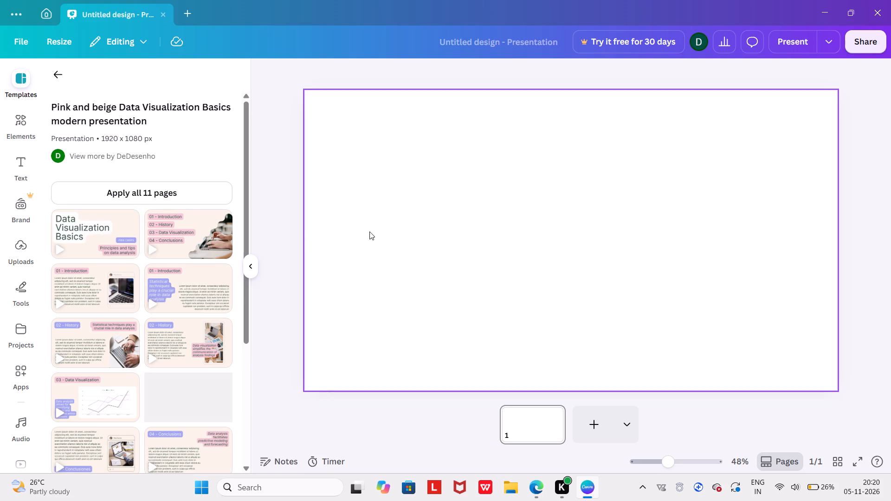
{"action": "left_click", "coordinate": [95, 232]}
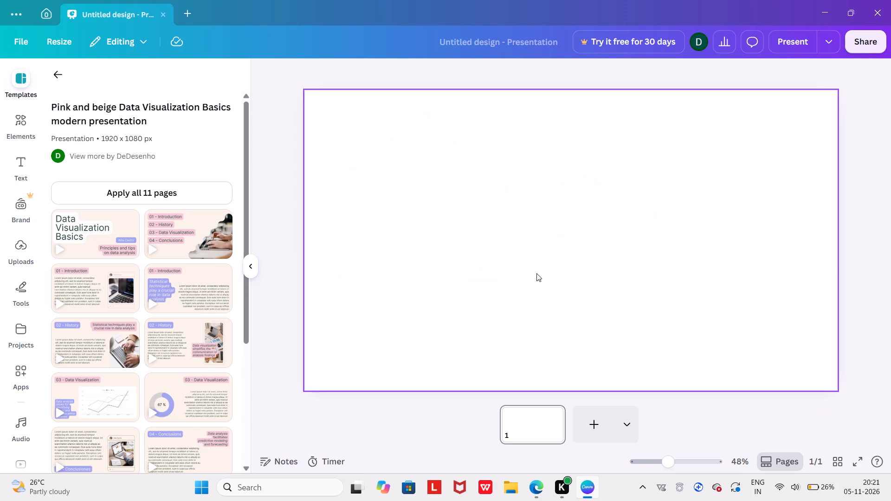
Clear the "Data Visualization Basics" title text on the cover slide, keeping its text box.
{"action": "left_click", "coordinate": [461, 220]}
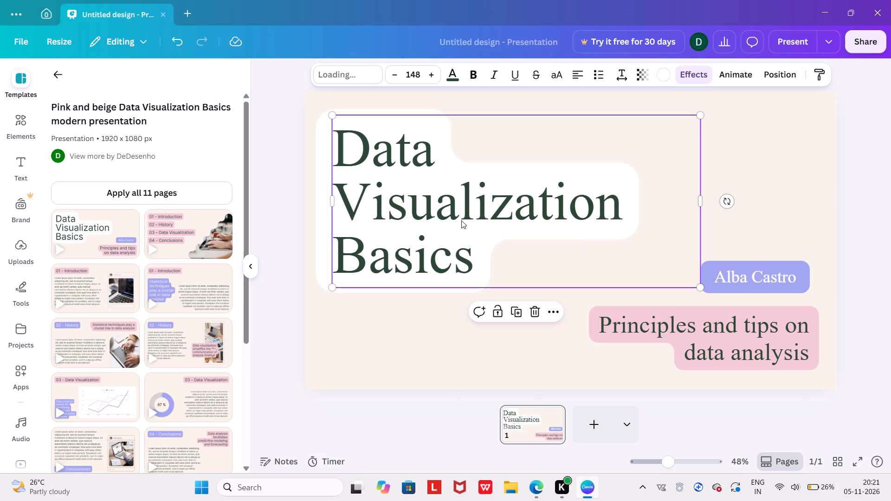
{"action": "left_click", "coordinate": [493, 251]}
{"action": "key", "text": "BackSpace"}
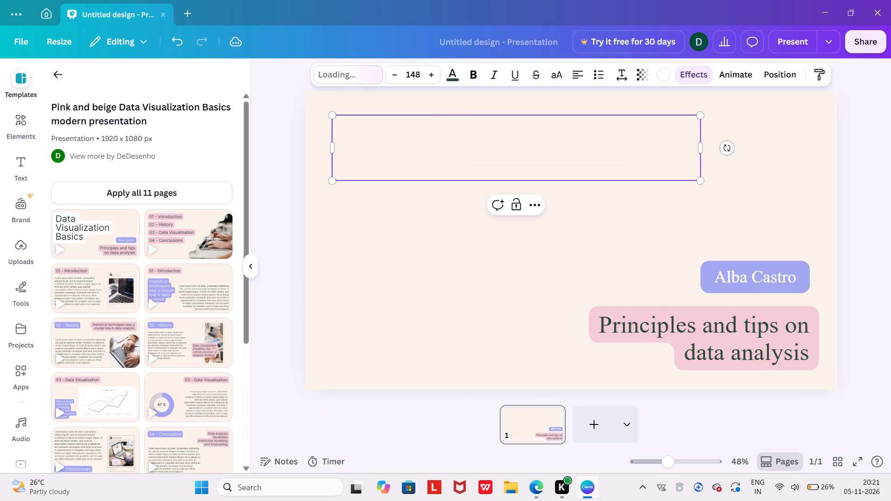
{"action": "left_click", "coordinate": [380, 159]}
{"action": "left_click", "coordinate": [208, 484]}
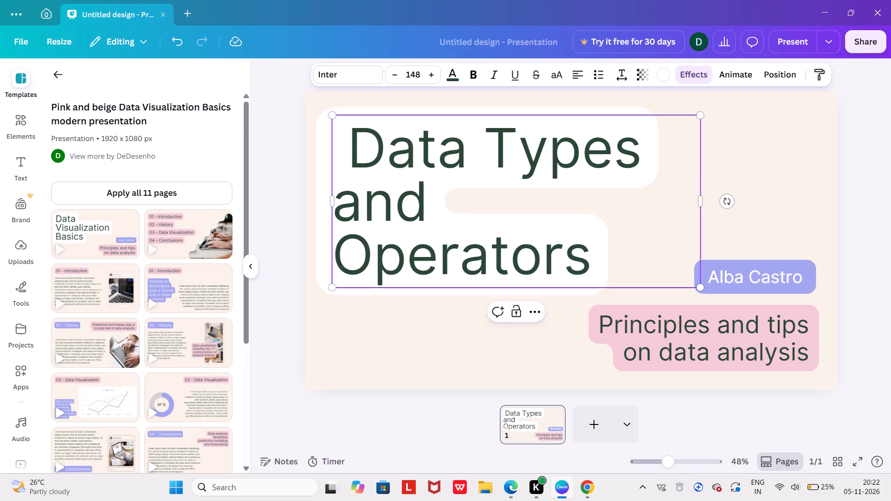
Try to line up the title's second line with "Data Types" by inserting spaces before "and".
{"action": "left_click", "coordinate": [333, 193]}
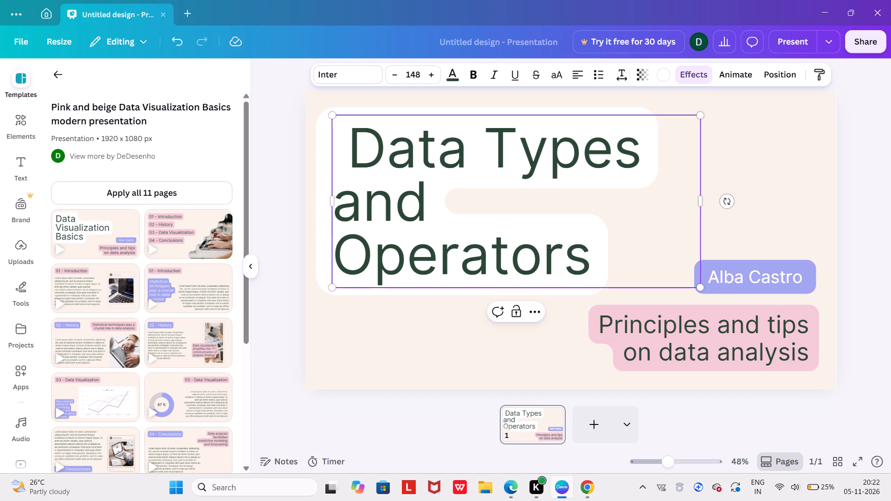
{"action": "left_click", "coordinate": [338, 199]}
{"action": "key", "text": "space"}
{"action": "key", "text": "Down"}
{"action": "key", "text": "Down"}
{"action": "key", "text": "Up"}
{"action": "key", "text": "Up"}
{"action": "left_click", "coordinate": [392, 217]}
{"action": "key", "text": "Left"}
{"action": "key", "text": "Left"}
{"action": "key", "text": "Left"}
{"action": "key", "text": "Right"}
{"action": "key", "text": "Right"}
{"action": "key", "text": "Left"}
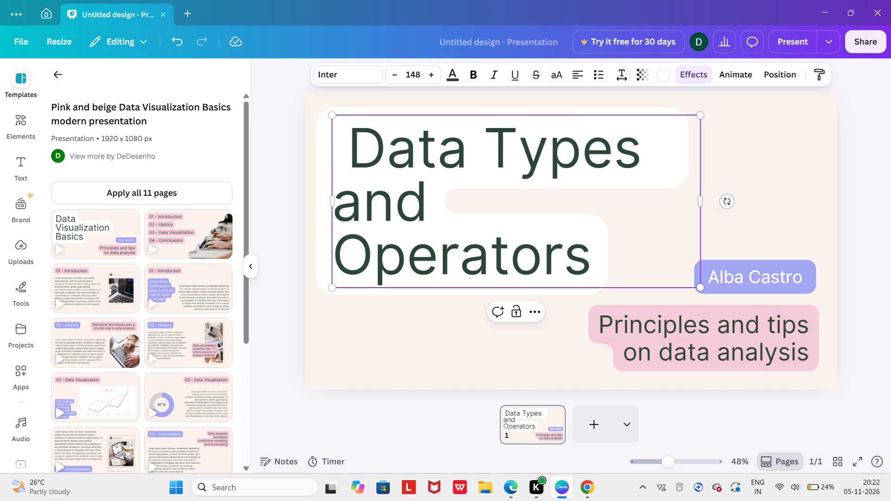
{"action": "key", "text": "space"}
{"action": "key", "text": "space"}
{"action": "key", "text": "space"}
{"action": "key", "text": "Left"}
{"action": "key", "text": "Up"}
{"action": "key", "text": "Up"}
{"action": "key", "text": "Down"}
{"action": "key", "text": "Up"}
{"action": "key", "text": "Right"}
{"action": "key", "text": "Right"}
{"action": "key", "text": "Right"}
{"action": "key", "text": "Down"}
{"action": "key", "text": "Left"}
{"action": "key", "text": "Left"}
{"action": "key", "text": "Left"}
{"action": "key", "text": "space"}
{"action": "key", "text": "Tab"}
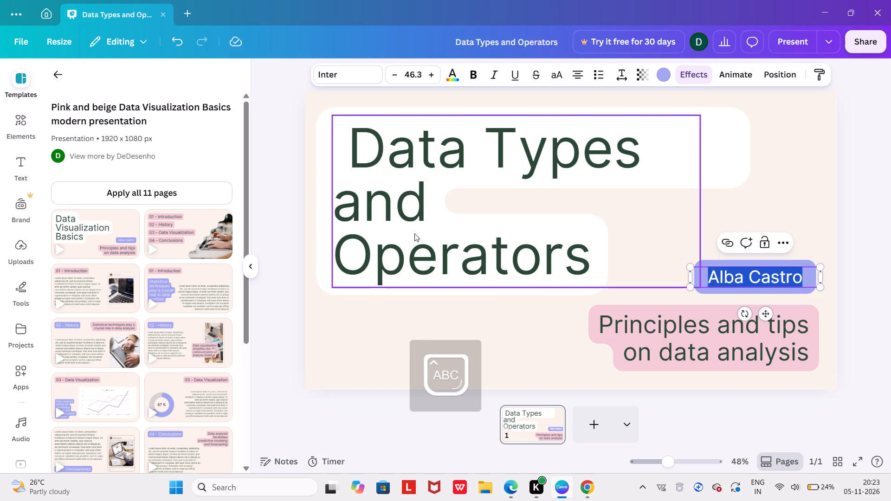
Remove the leading space before "Data Types" in the cover title.
{"action": "left_click", "coordinate": [377, 139]}
{"action": "left_click", "coordinate": [349, 141]}
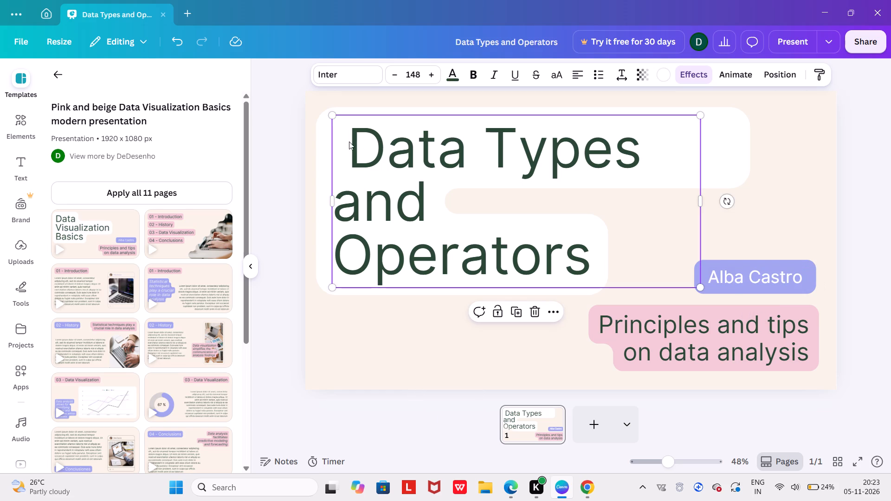
{"action": "key", "text": "BackSpace"}
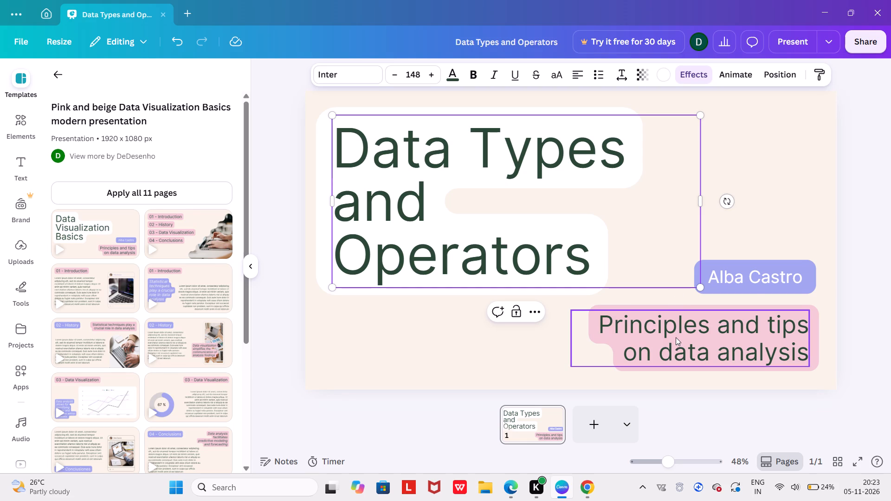
Delete the purple presenter-name text box from the cover slide.
{"action": "left_click", "coordinate": [757, 286]}
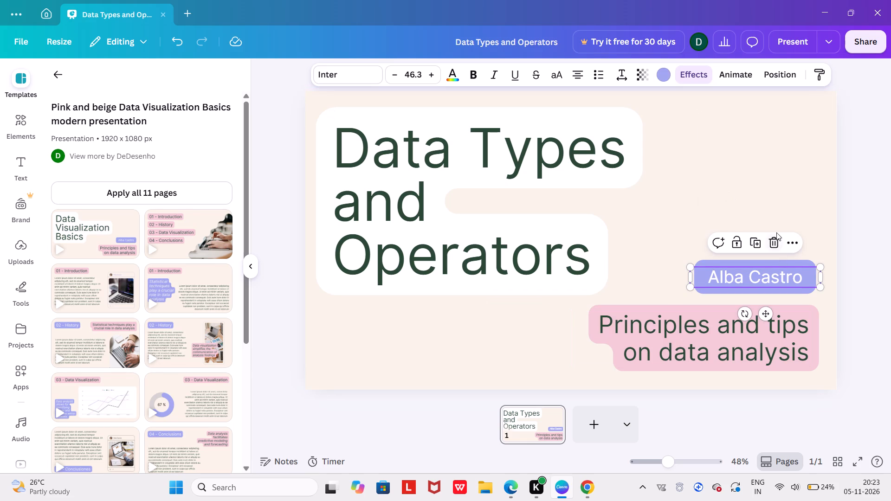
{"action": "left_click", "coordinate": [774, 238]}
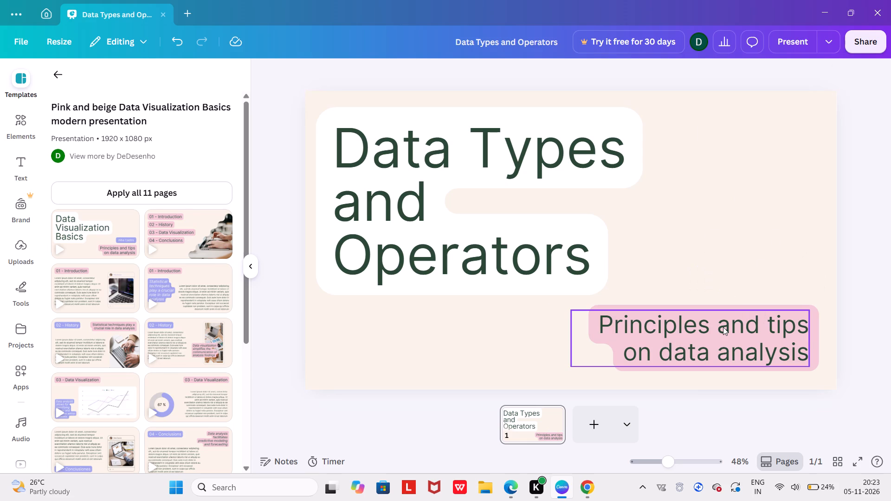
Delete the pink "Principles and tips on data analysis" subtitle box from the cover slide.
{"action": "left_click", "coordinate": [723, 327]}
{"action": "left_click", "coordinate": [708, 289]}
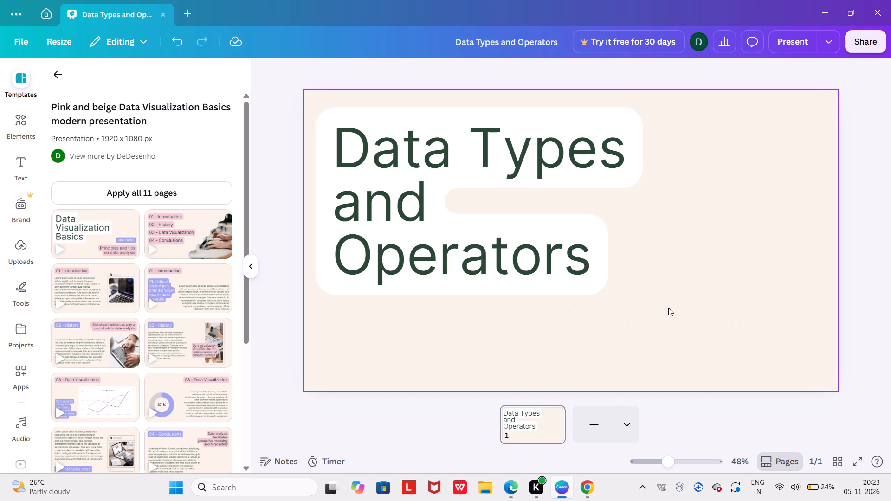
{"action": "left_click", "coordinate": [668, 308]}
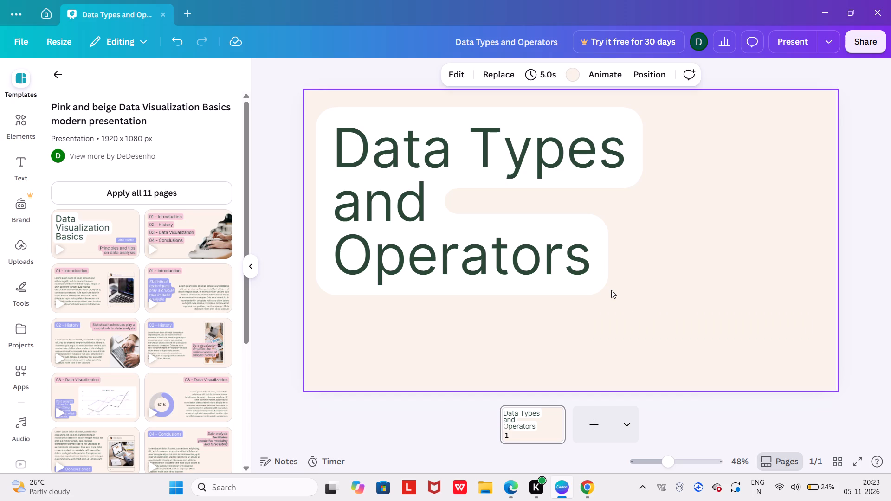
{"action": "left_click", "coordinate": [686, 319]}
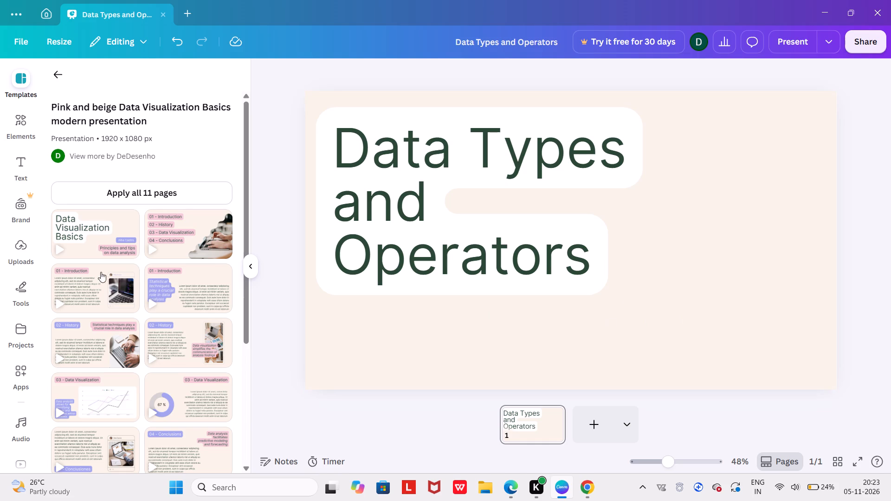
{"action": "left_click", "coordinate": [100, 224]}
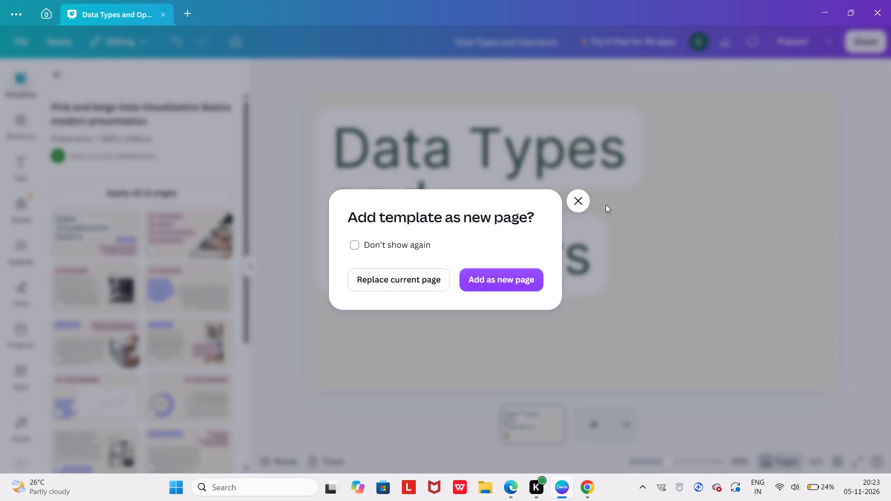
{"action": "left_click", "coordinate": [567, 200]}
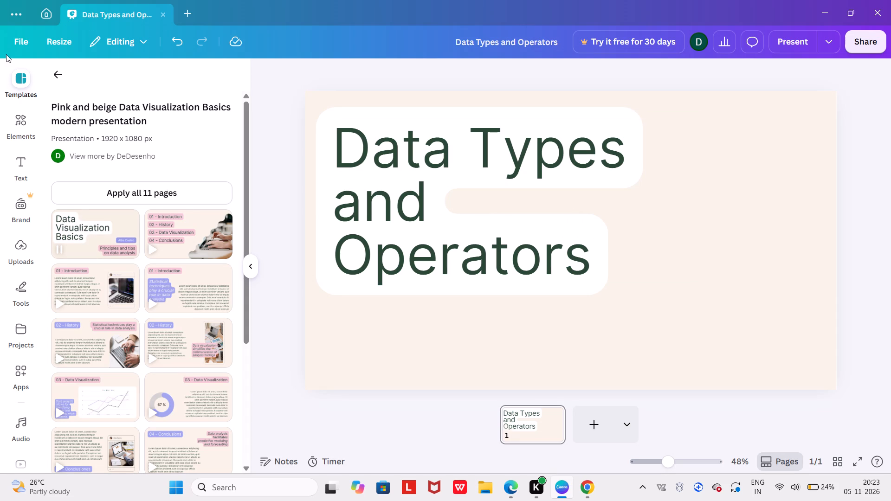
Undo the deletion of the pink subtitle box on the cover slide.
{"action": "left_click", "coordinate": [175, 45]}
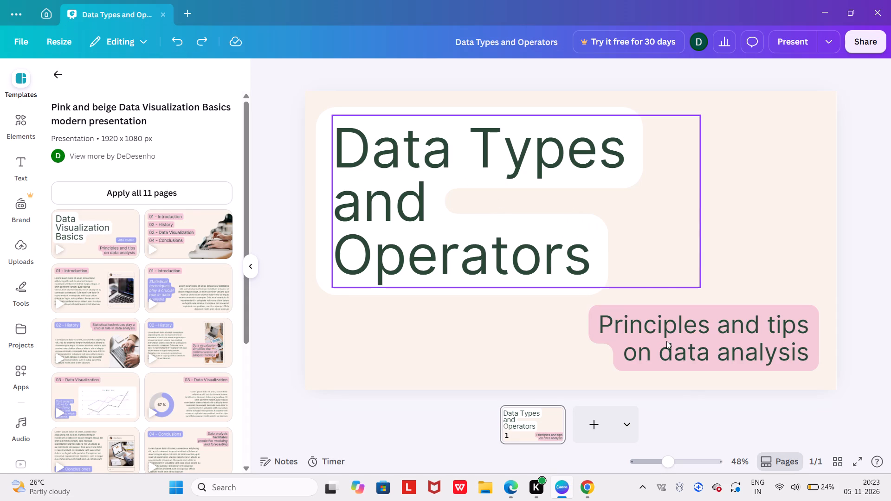
Replace the pink "Principles and tips on data analysis" subtitle on the cover slide with text beginning "Presentatio".
{"action": "left_click", "coordinate": [666, 341]}
{"action": "left_click", "coordinate": [726, 332]}
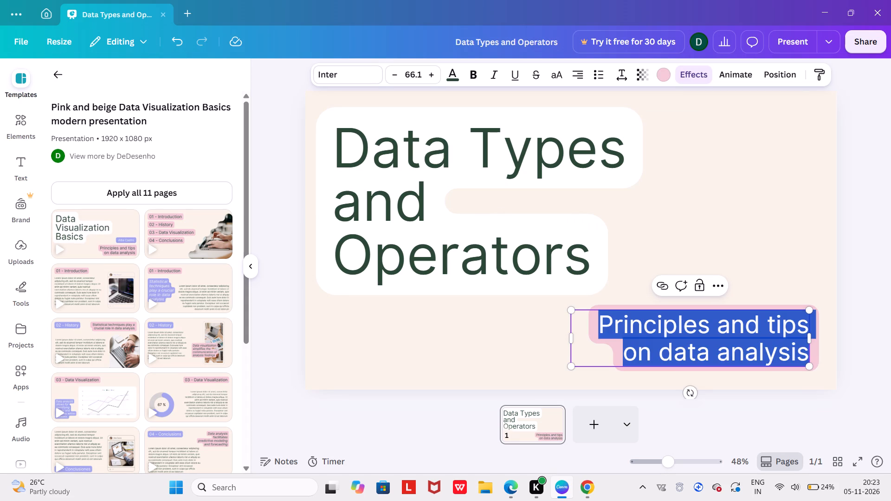
{"action": "key", "text": "p"}
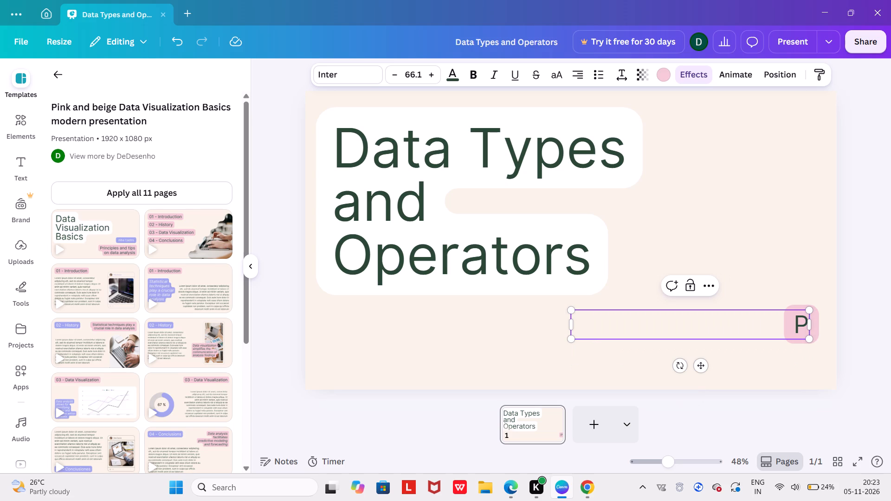
{"action": "type", "text": "RE"}
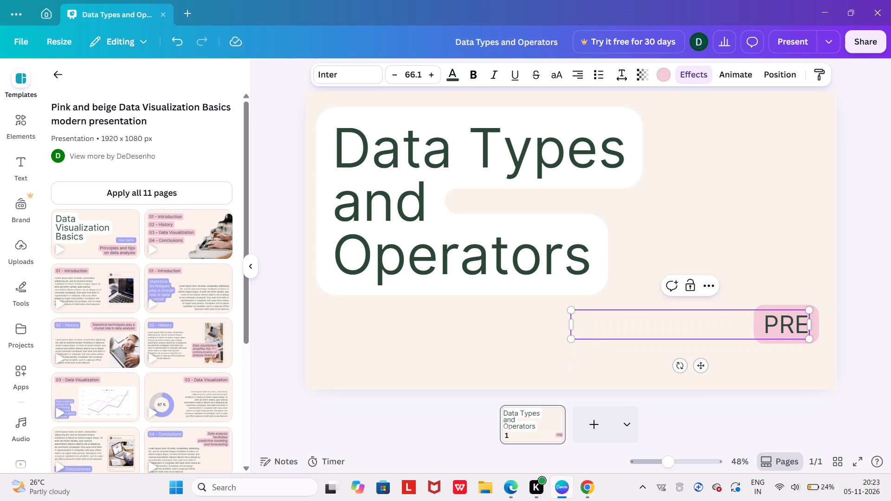
{"action": "type", "text": "SE"}
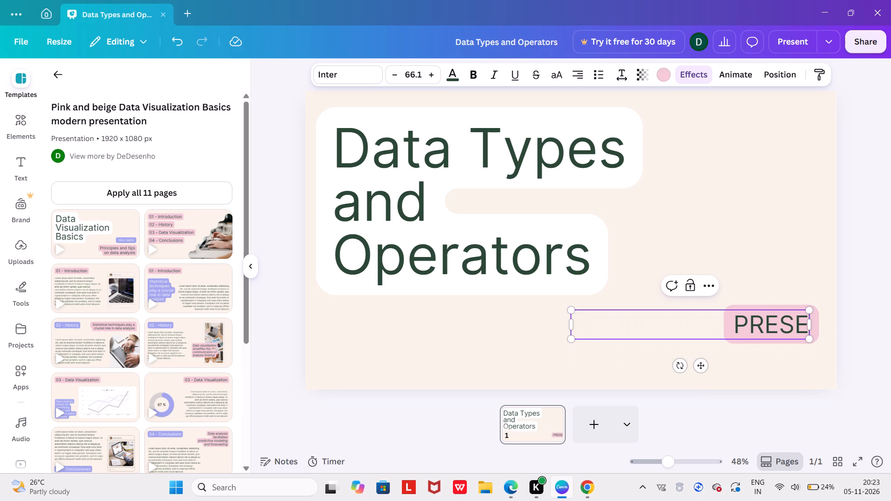
{"action": "key", "text": "BackSpace"}
{"action": "key", "text": "BackSpace"}
{"action": "key", "text": "BackSpace"}
{"action": "key", "text": "BackSpace"}
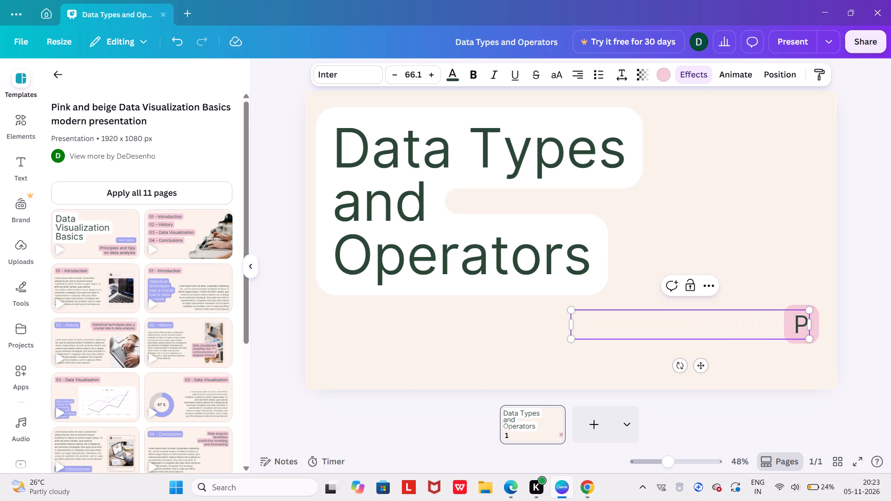
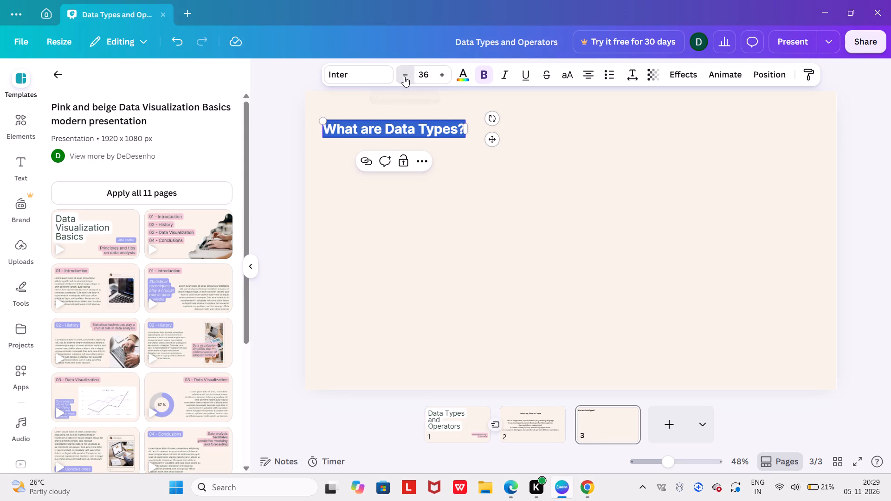
{"action": "double_click", "coordinate": [404, 77]}
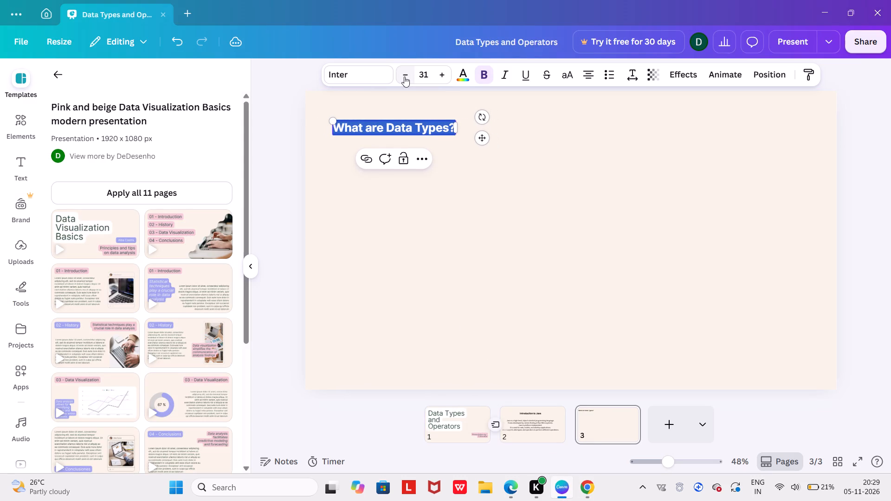
{"action": "key", "text": "Right"}
{"action": "key", "text": "Right"}
{"action": "key", "text": "Right"}
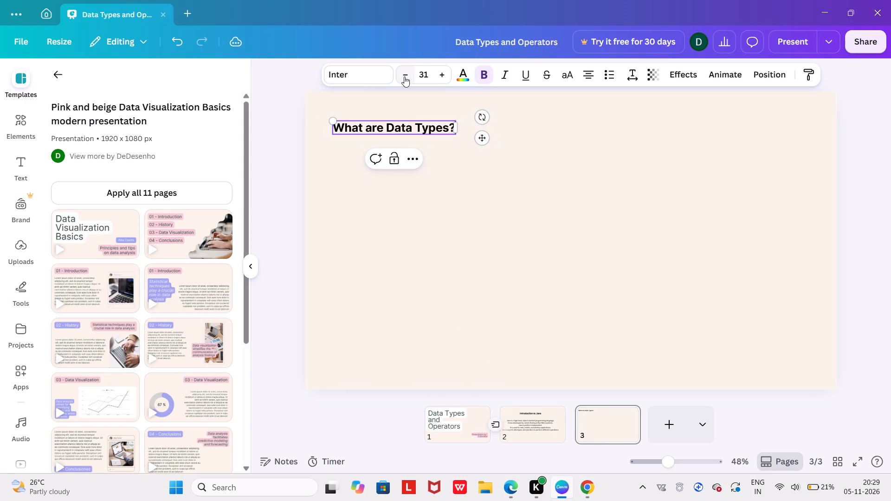
{"action": "key", "text": "Right"}
{"action": "triple_click", "coordinate": [448, 73]}
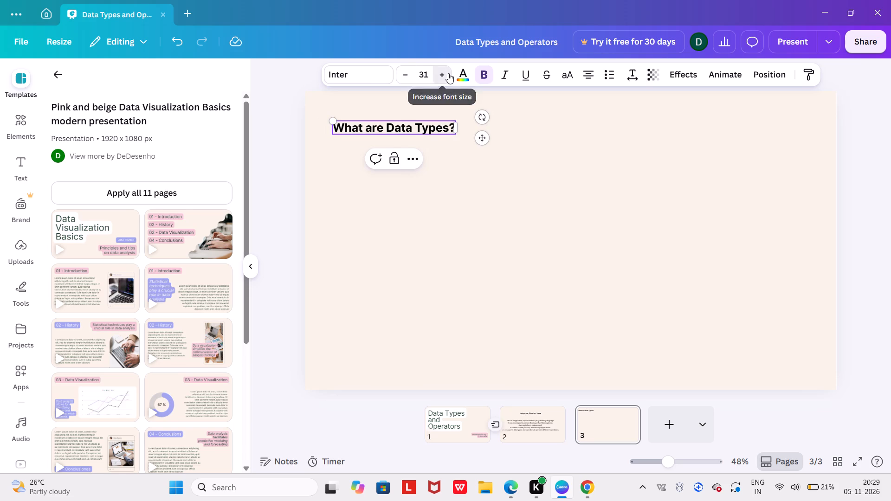
{"action": "triple_click", "coordinate": [448, 73]}
{"action": "double_click", "coordinate": [448, 73]}
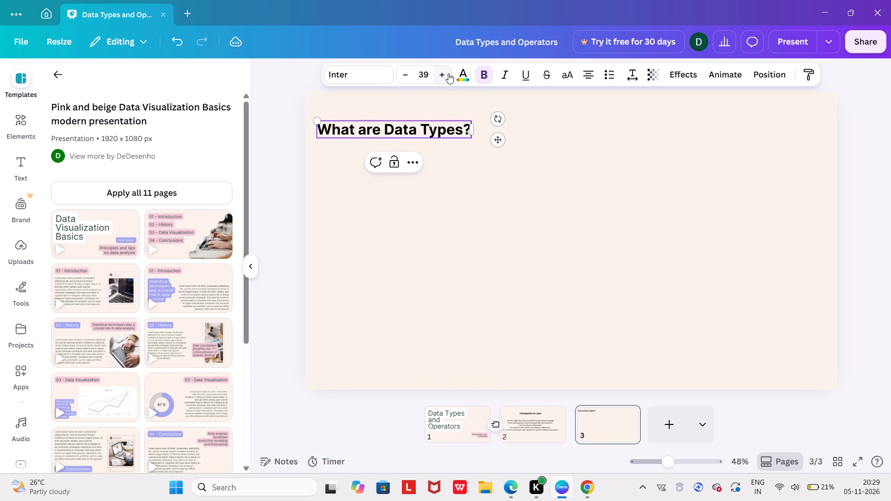
{"action": "left_click", "coordinate": [448, 73]}
Paste the copied data types definition onto slide 3 and set its font size to 24.
{"action": "left_click", "coordinate": [329, 158]}
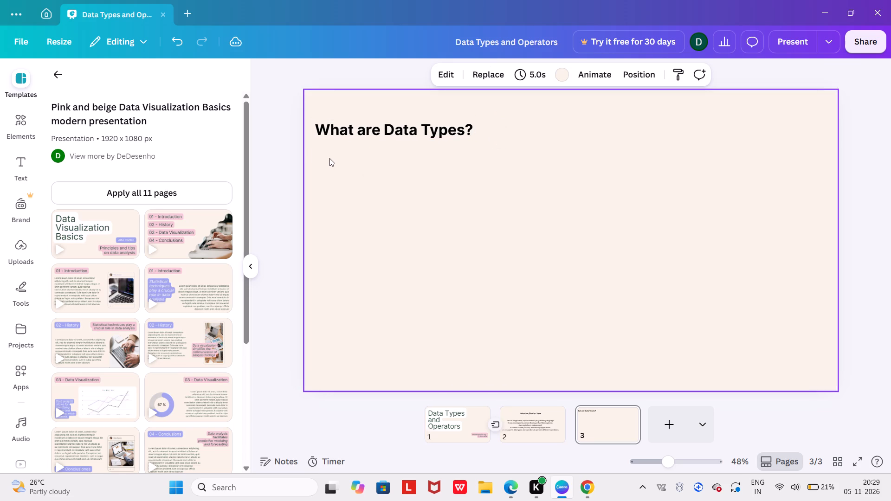
{"action": "left_click", "coordinate": [329, 158]}
{"action": "key", "text": "ctrl+v"}
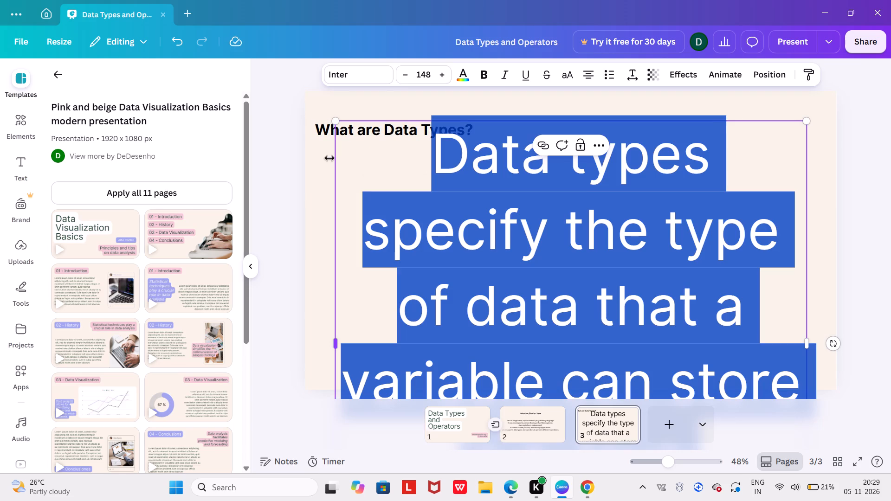
{"action": "left_click", "coordinate": [424, 76]}
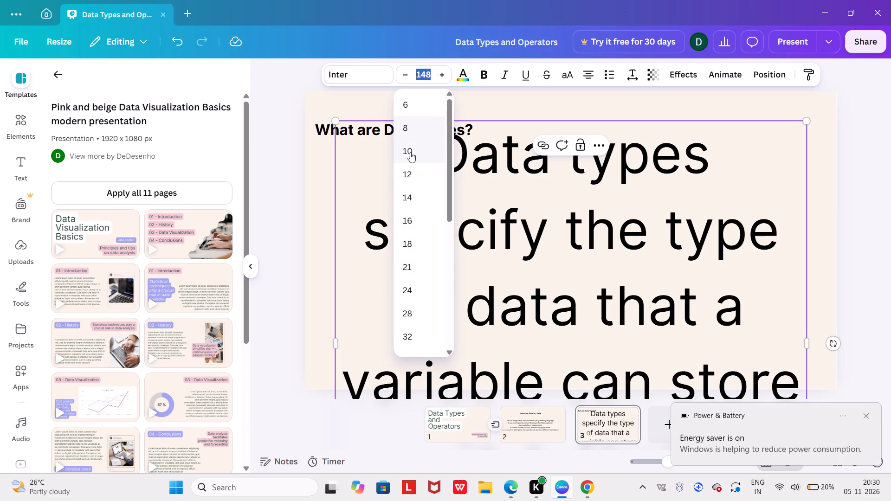
{"action": "left_click", "coordinate": [411, 289]}
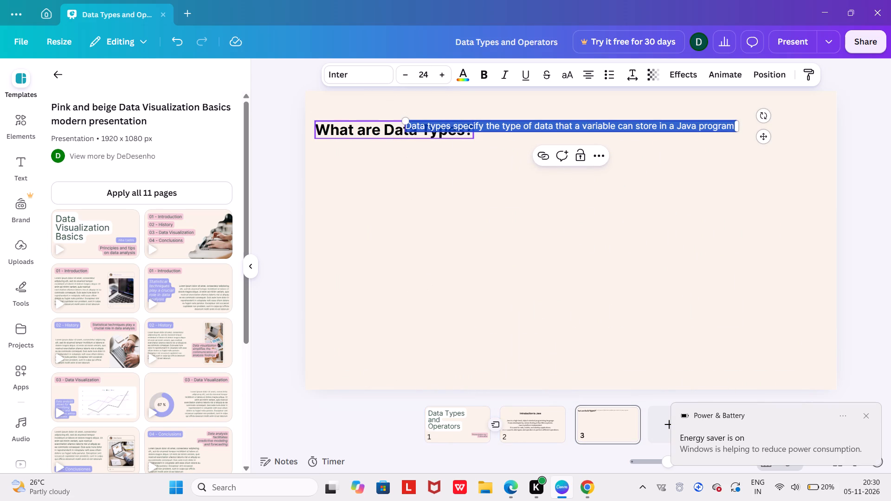
Move the definition sentence directly below the "What are Data Types?" heading, near the slide's left edge.
{"action": "left_click_drag", "start_coordinate": [459, 129], "coordinate": [421, 182]}
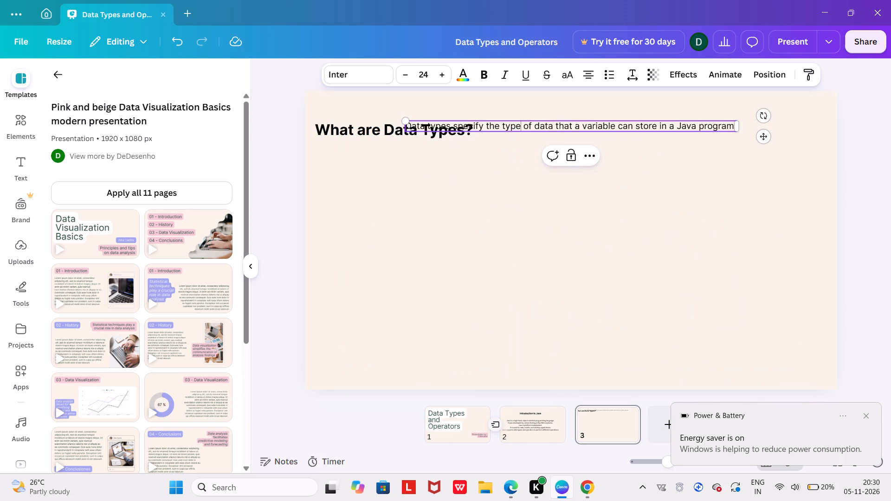
{"action": "left_click_drag", "start_coordinate": [471, 131], "coordinate": [422, 193]}
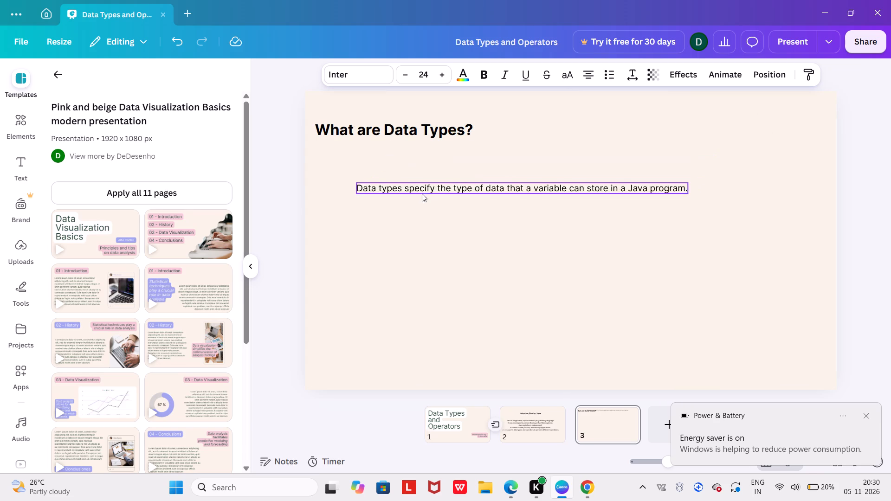
{"action": "left_click_drag", "start_coordinate": [422, 193], "coordinate": [385, 173]}
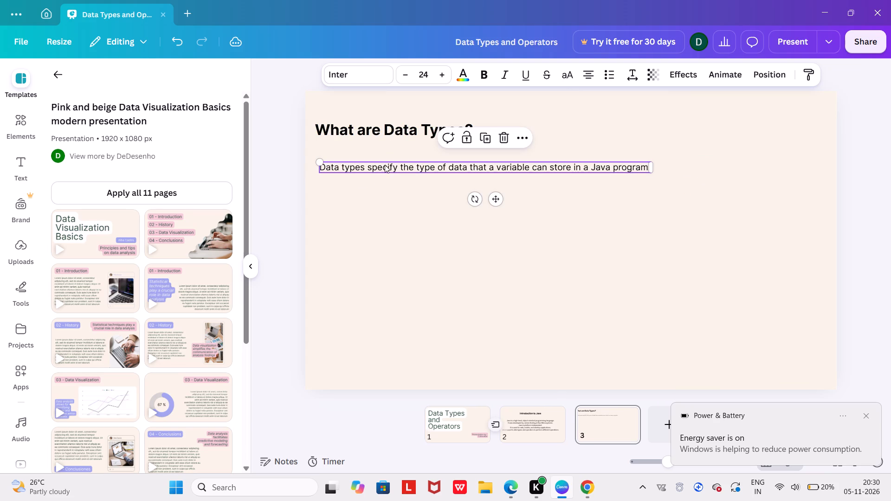
Increase the font size of the definition sentence on slide 3 to 35.
{"action": "triple_click", "coordinate": [385, 164]}
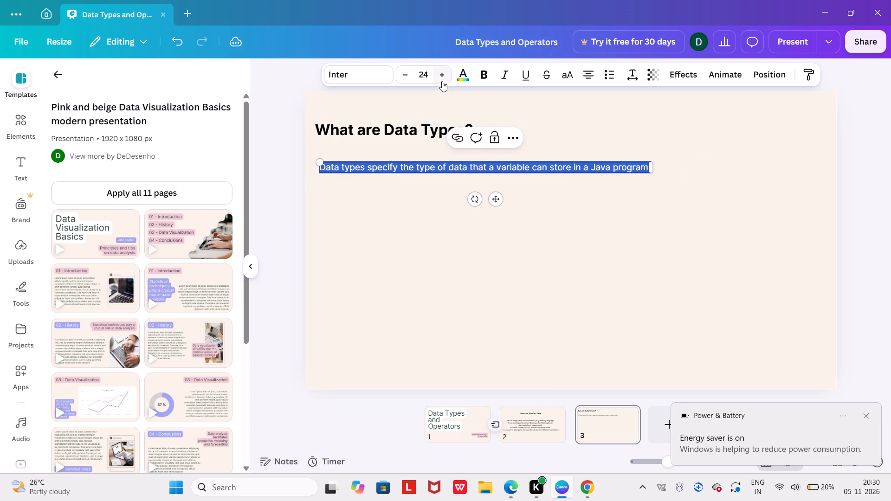
{"action": "triple_click", "coordinate": [442, 77]}
{"action": "left_click", "coordinate": [442, 77]}
{"action": "triple_click", "coordinate": [442, 77]}
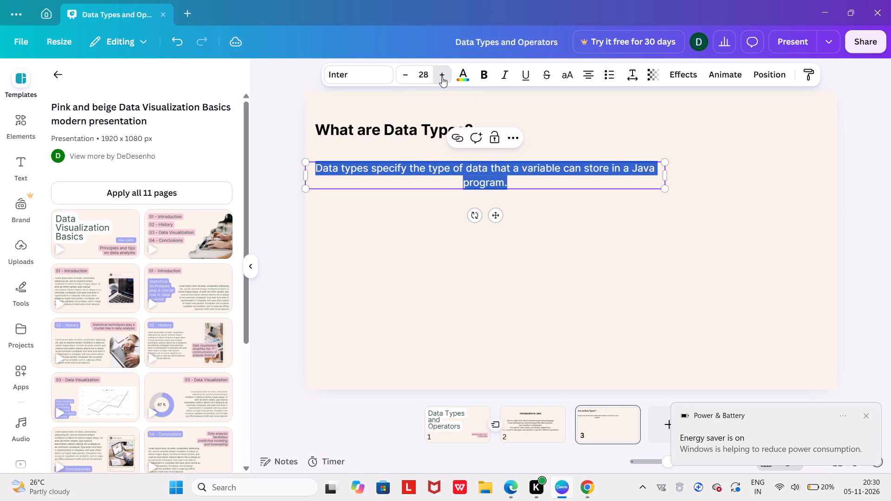
{"action": "left_click", "coordinate": [442, 77]}
{"action": "left_click", "coordinate": [442, 77]}
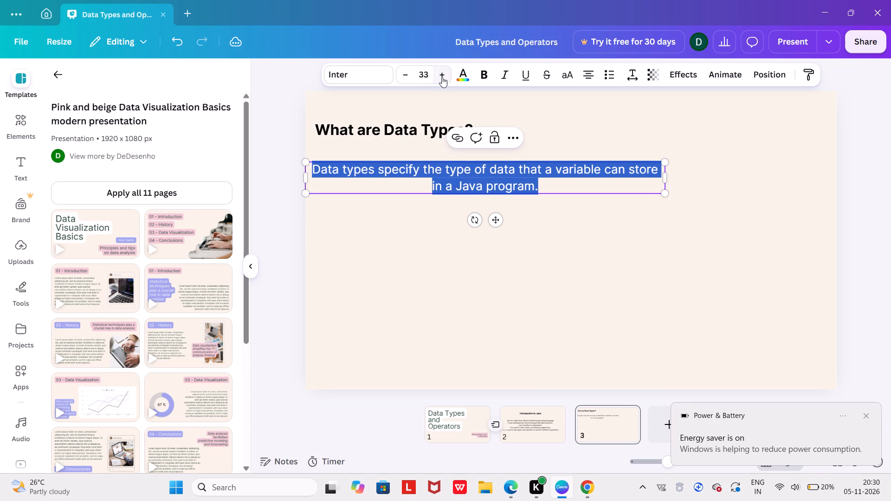
{"action": "left_click", "coordinate": [442, 77]}
{"action": "left_click", "coordinate": [442, 77]}
{"action": "left_click", "coordinate": [442, 77]}
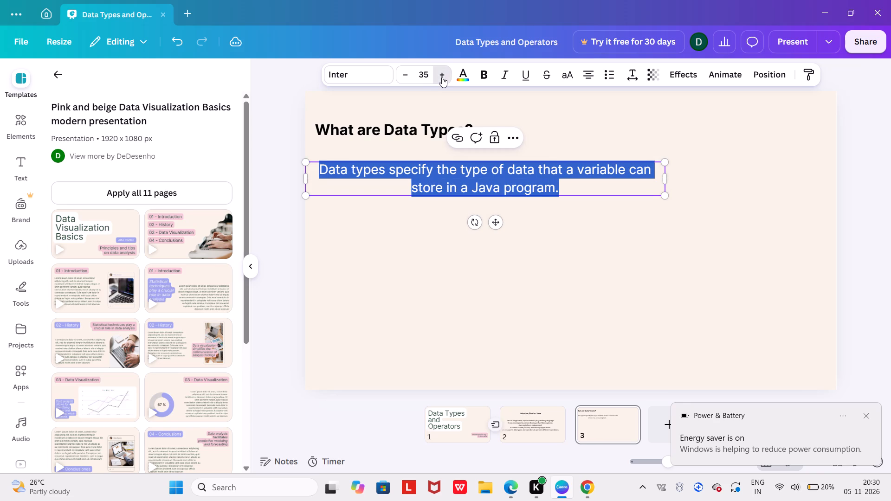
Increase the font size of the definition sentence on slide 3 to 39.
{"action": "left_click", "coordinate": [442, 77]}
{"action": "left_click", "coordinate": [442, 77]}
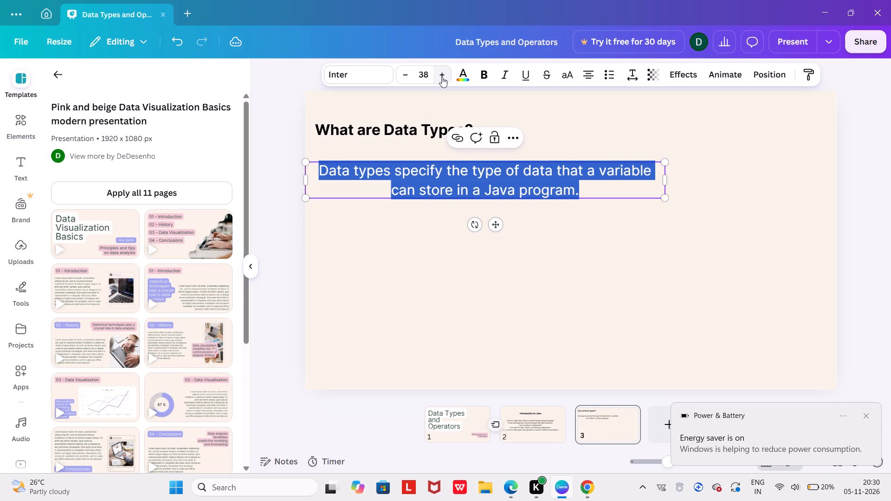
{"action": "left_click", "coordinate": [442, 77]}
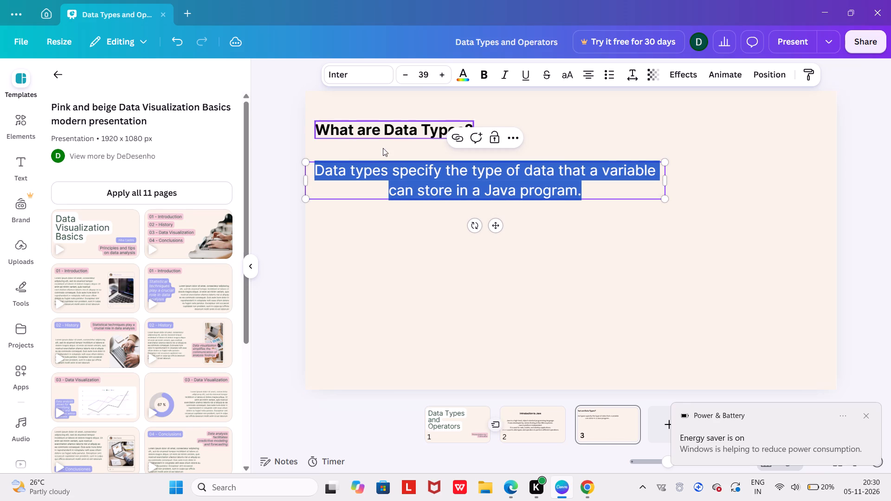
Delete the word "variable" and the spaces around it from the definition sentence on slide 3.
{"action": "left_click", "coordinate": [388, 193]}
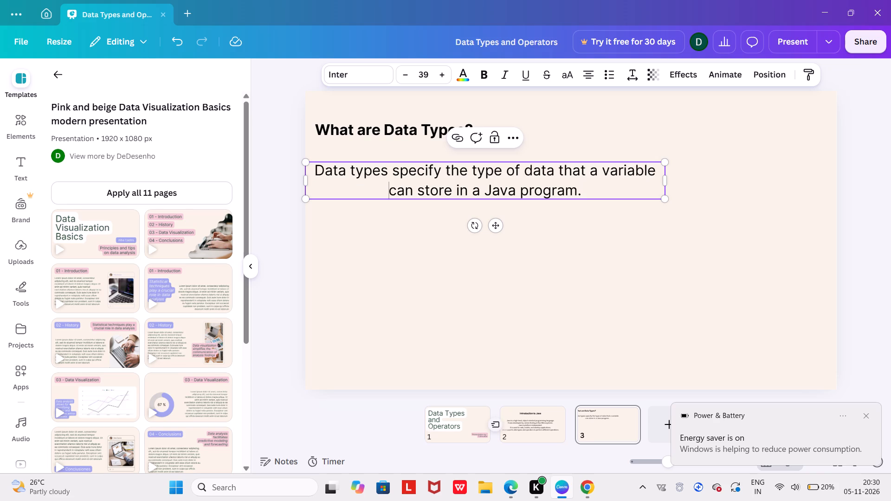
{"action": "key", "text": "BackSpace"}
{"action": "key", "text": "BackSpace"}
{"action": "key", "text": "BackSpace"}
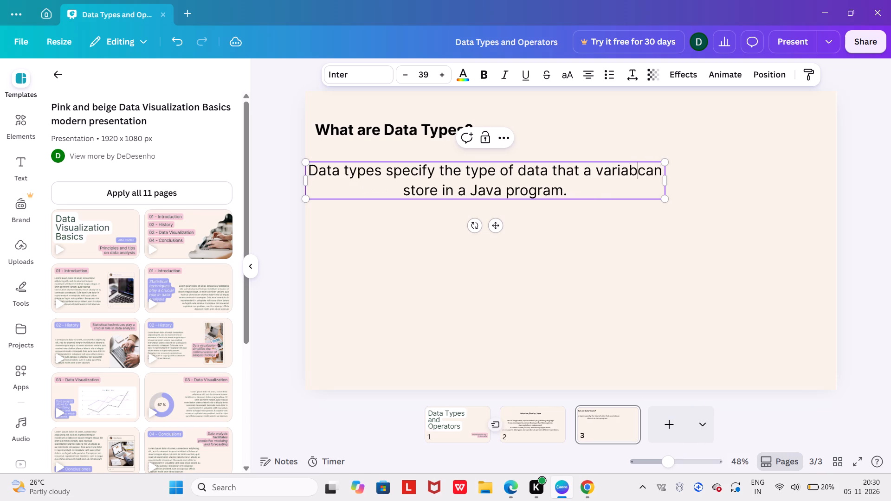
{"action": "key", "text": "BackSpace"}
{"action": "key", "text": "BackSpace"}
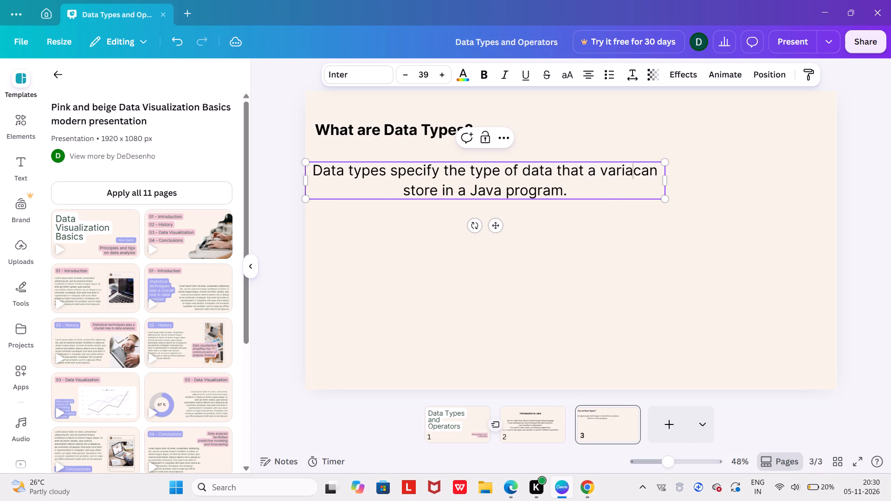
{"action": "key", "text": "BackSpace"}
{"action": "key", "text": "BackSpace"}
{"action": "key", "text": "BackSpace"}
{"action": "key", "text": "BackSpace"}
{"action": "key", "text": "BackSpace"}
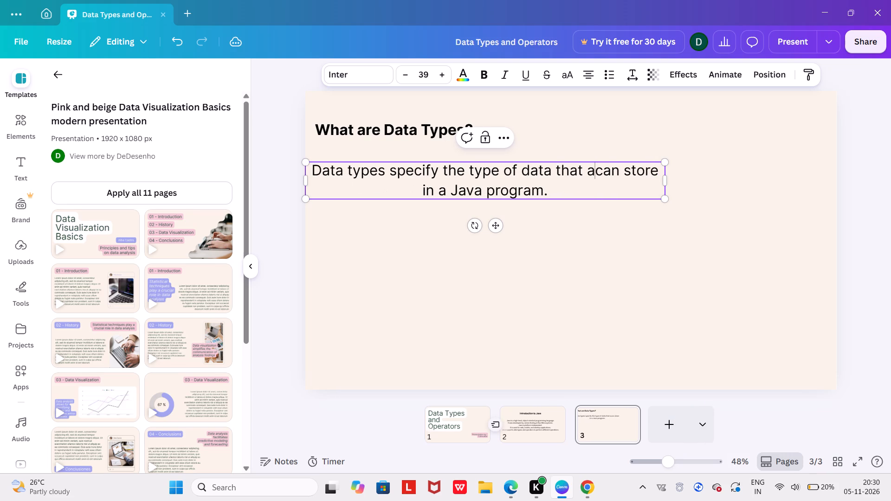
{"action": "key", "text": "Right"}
Widen the definition text box on slide 3 almost to the slide's right edge.
{"action": "left_click_drag", "start_coordinate": [673, 183], "coordinate": [833, 166]}
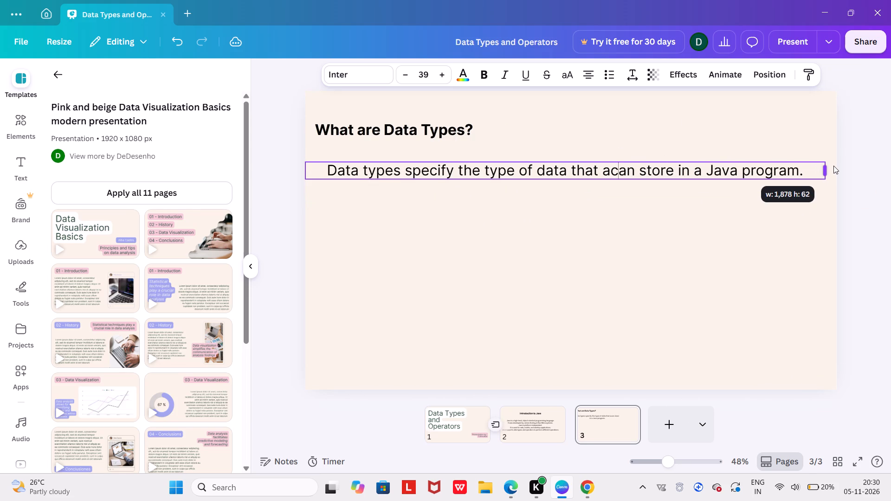
{"action": "left_click_drag", "start_coordinate": [833, 166], "coordinate": [820, 167]}
Replace the definition sentence with the copied original and widen its text box until the sentence fits on one line.
{"action": "double_click", "coordinate": [792, 168]}
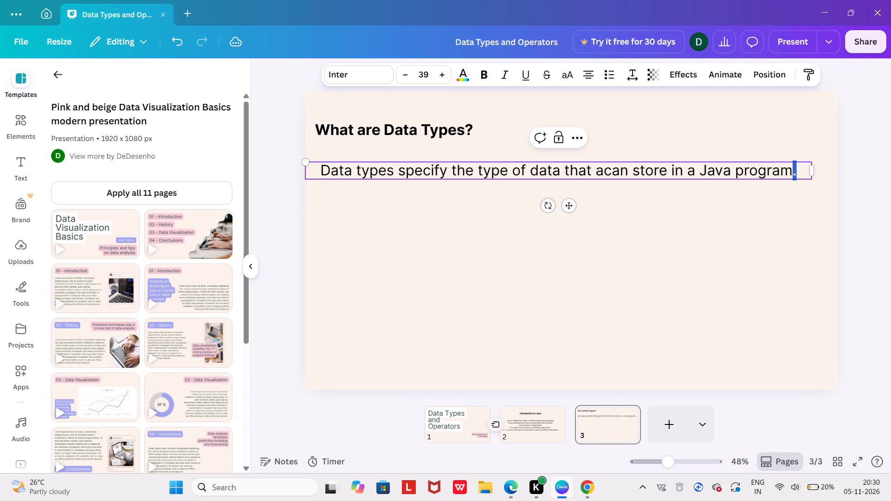
{"action": "triple_click", "coordinate": [792, 168]}
{"action": "key", "text": "BackSpace"}
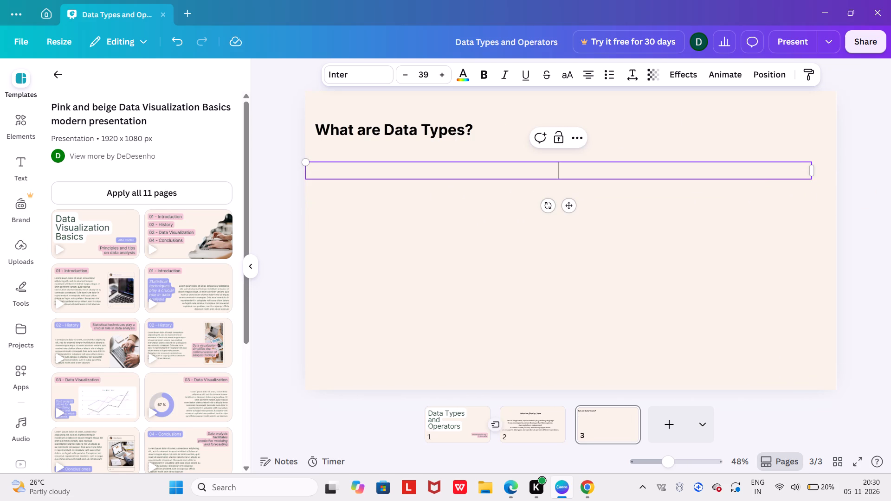
{"action": "key", "text": "ctrl+v"}
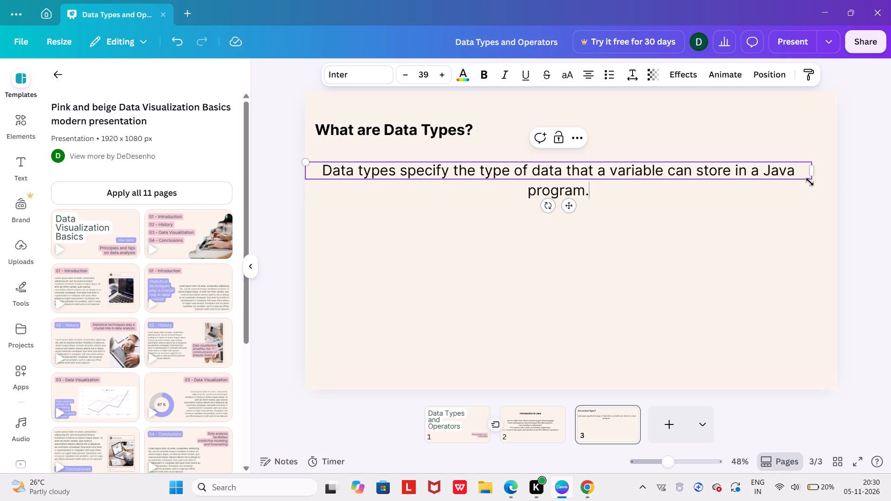
{"action": "left_click_drag", "start_coordinate": [812, 174], "coordinate": [831, 173]}
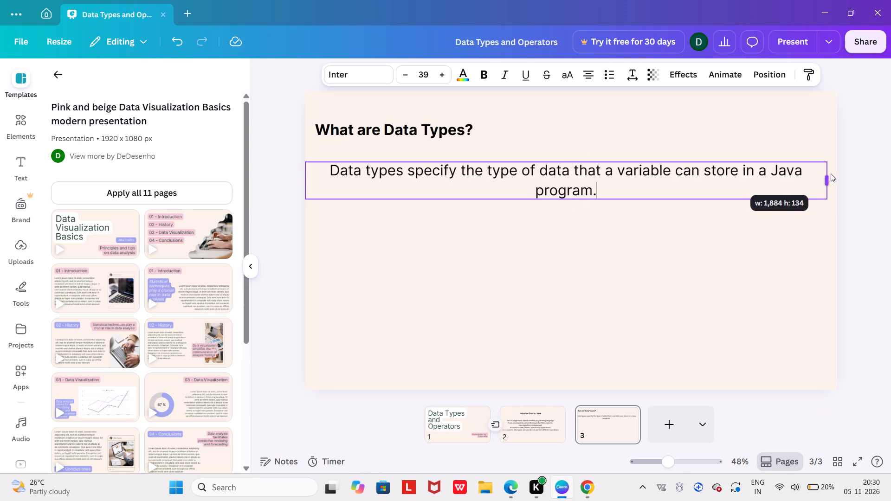
{"action": "left_click_drag", "start_coordinate": [831, 173], "coordinate": [848, 167]}
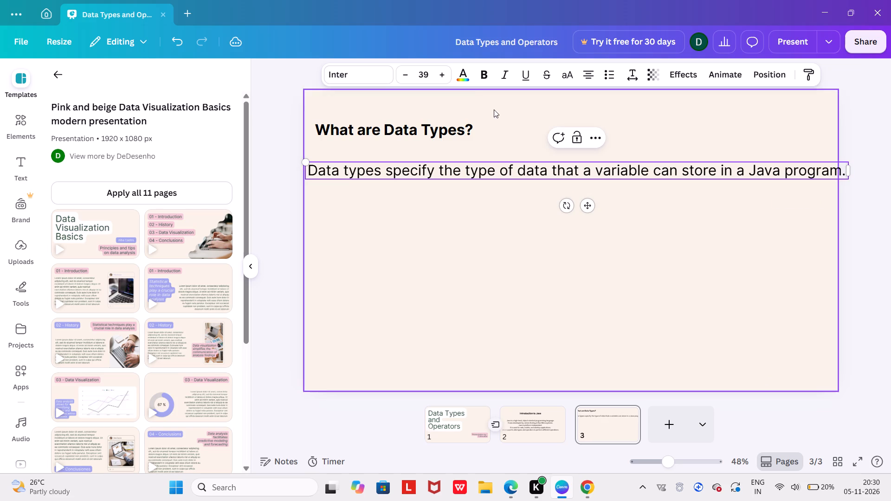
Reduce the definition sentence's font size to 31 and move it slightly closer to the "What are Data Types?" heading.
{"action": "left_click", "coordinate": [408, 70]}
{"action": "left_click", "coordinate": [408, 70]}
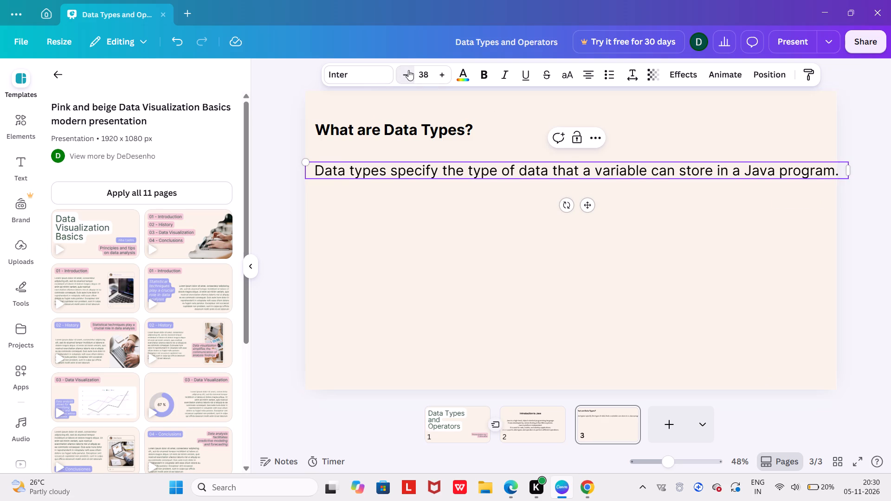
{"action": "left_click", "coordinate": [408, 70]}
{"action": "left_click", "coordinate": [408, 70]}
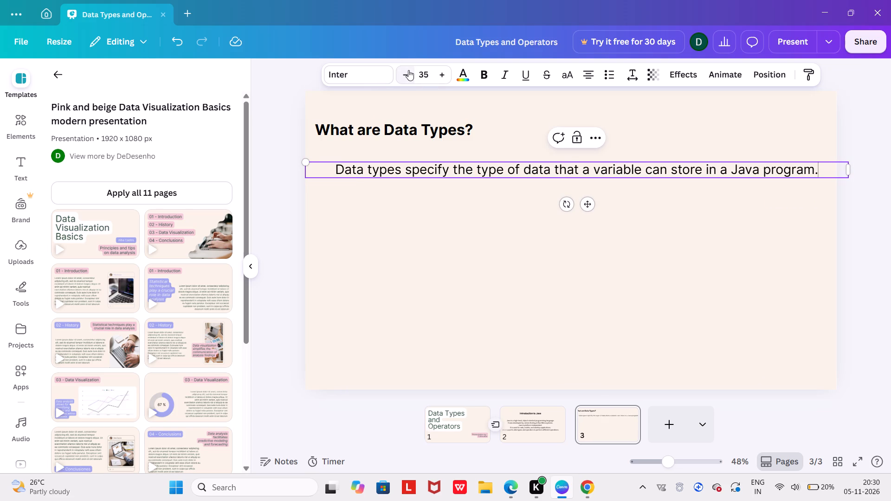
{"action": "left_click", "coordinate": [408, 70]}
{"action": "left_click", "coordinate": [408, 70]}
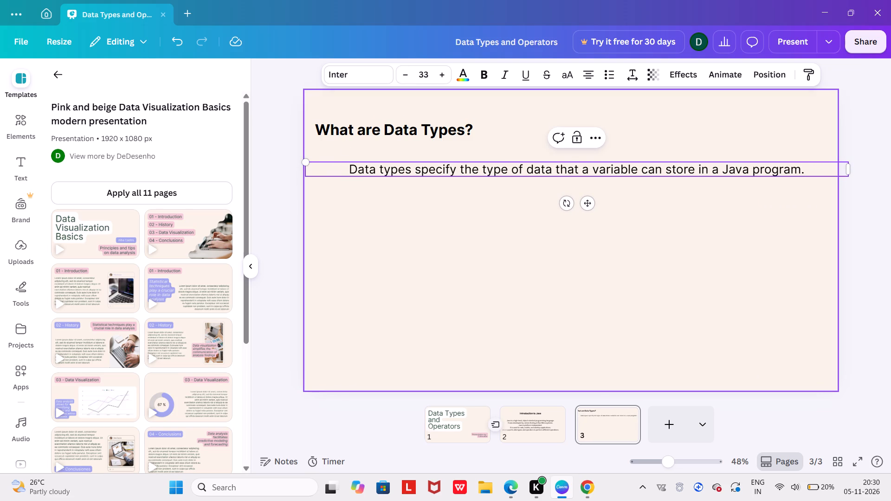
{"action": "left_click_drag", "start_coordinate": [340, 179], "coordinate": [341, 173]}
{"action": "left_click", "coordinate": [403, 73]}
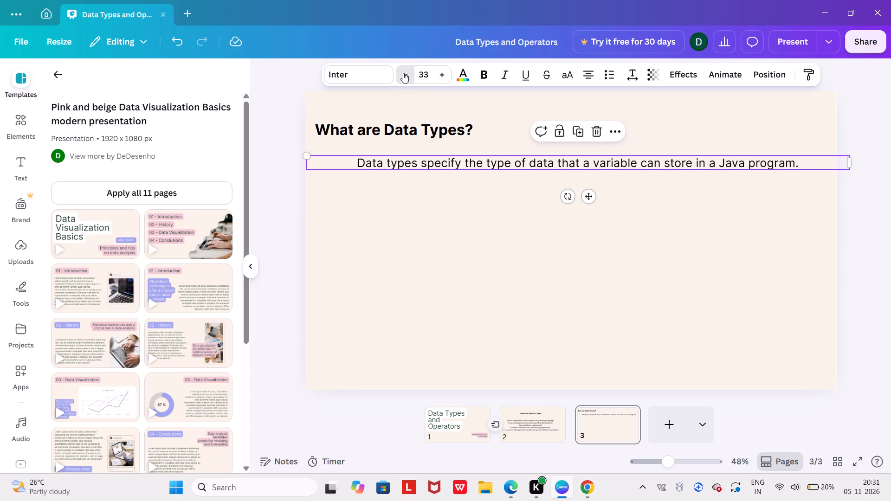
{"action": "left_click", "coordinate": [403, 73]}
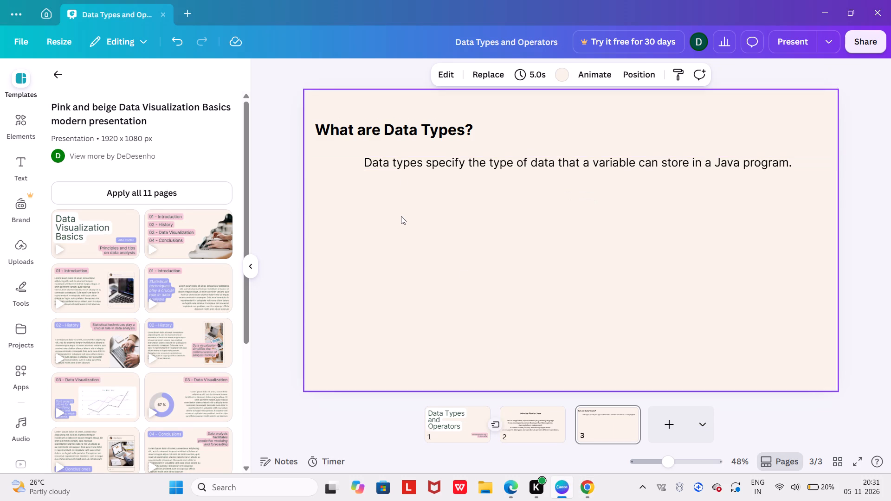
{"action": "left_click", "coordinate": [407, 244]}
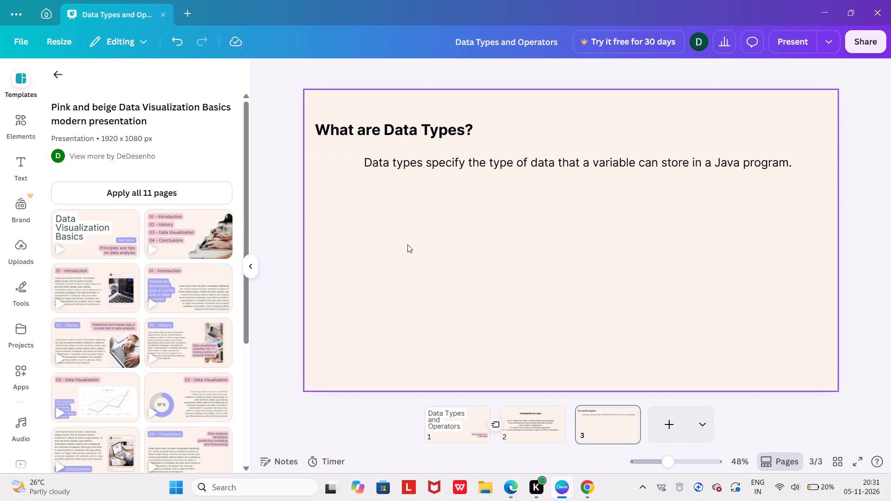
{"action": "type", "text": "jhgfxs"}
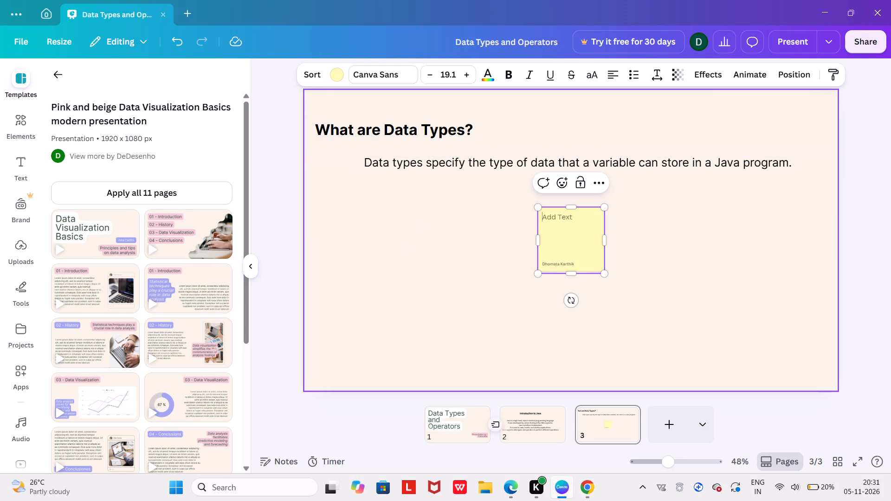
{"action": "key", "text": "ctrl+v"}
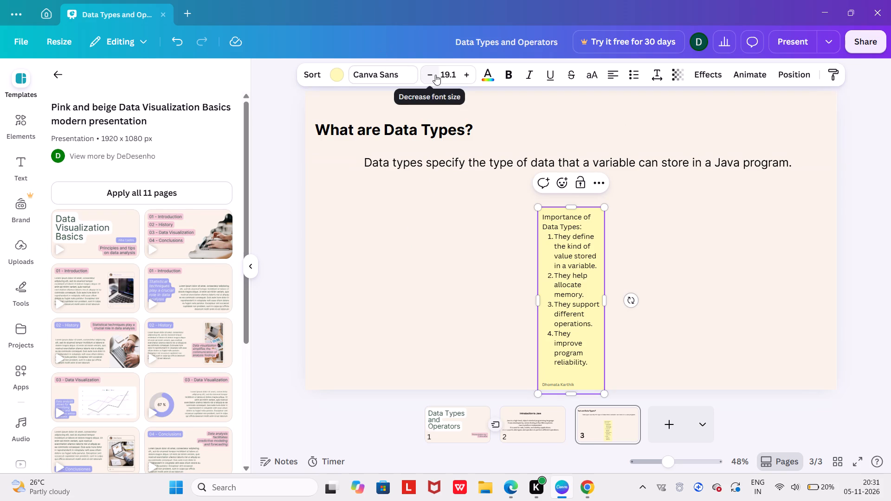
Set the sticky note's font to Inter and its fill colour to white.
{"action": "left_click", "coordinate": [386, 73]}
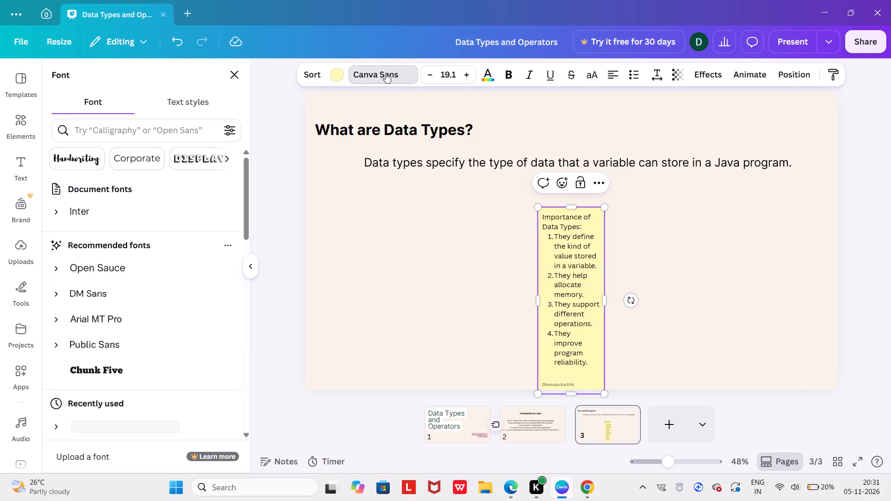
{"action": "left_click", "coordinate": [107, 256]}
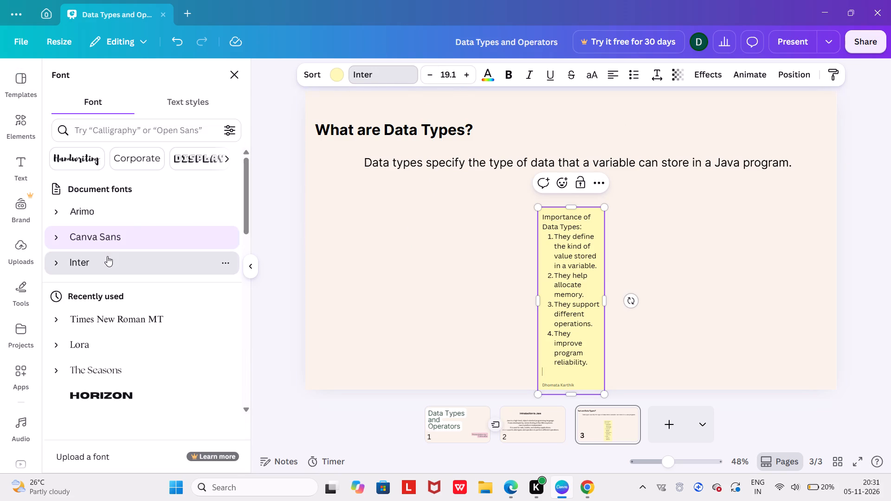
{"action": "left_click", "coordinate": [340, 69]}
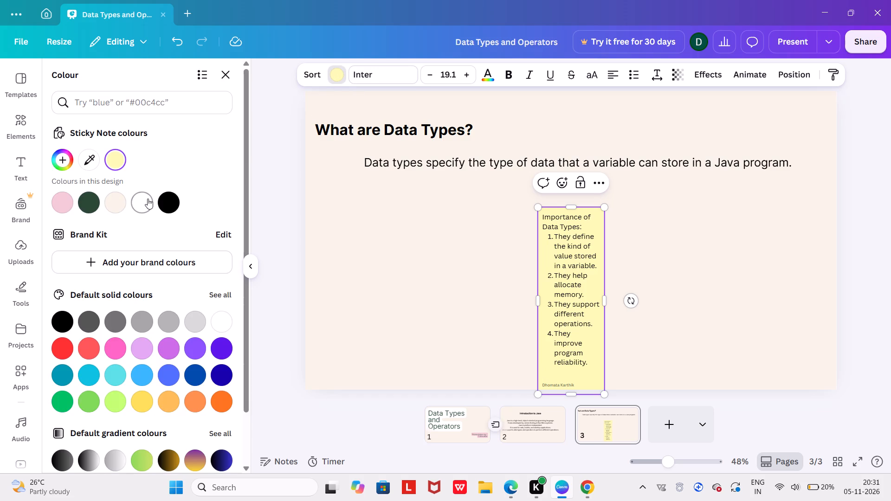
{"action": "left_click", "coordinate": [148, 199]}
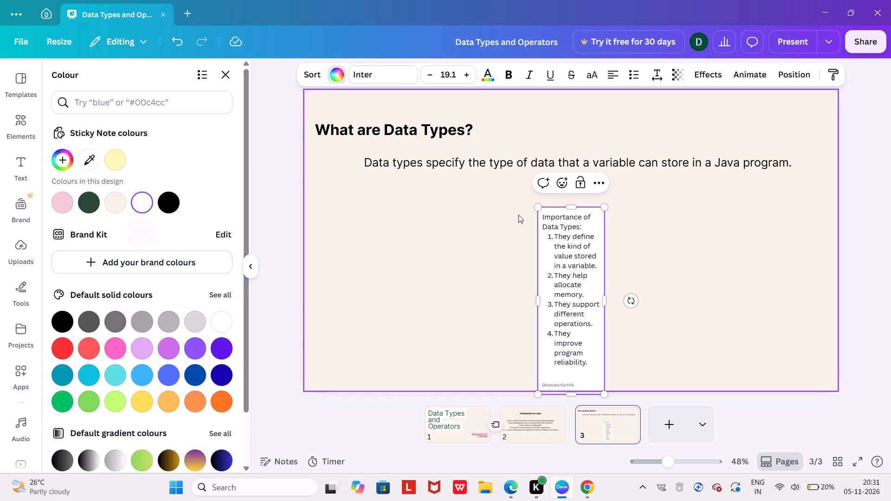
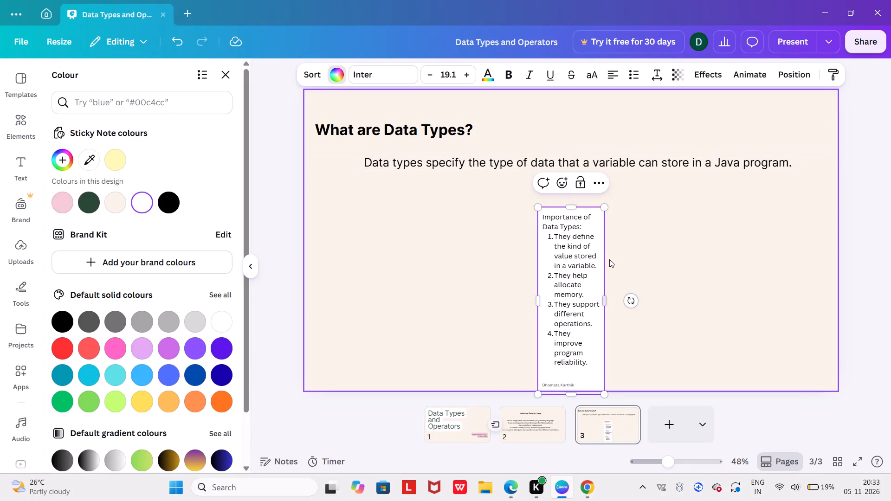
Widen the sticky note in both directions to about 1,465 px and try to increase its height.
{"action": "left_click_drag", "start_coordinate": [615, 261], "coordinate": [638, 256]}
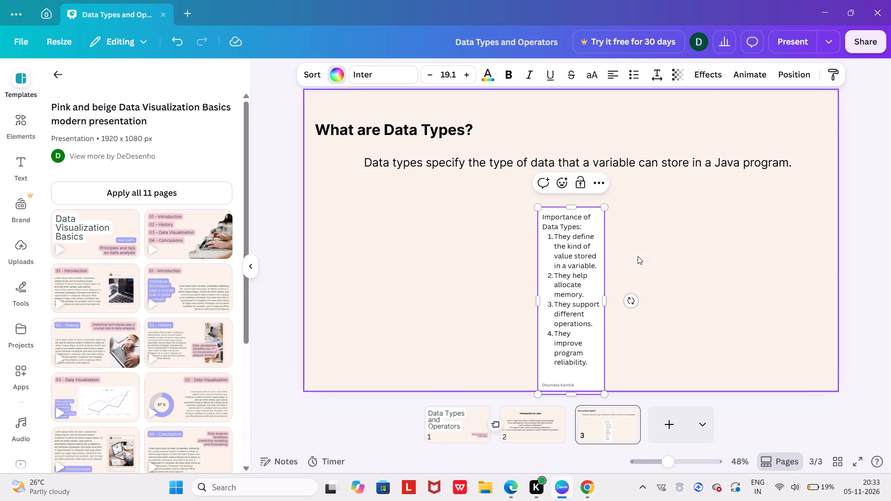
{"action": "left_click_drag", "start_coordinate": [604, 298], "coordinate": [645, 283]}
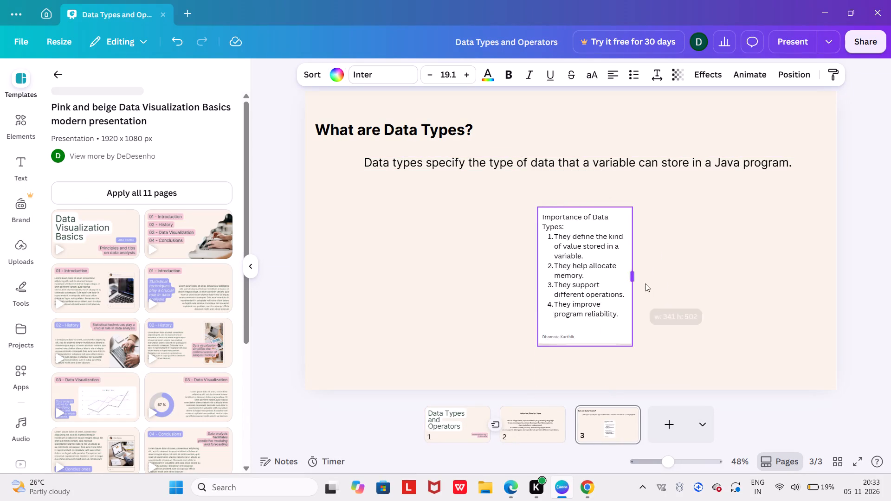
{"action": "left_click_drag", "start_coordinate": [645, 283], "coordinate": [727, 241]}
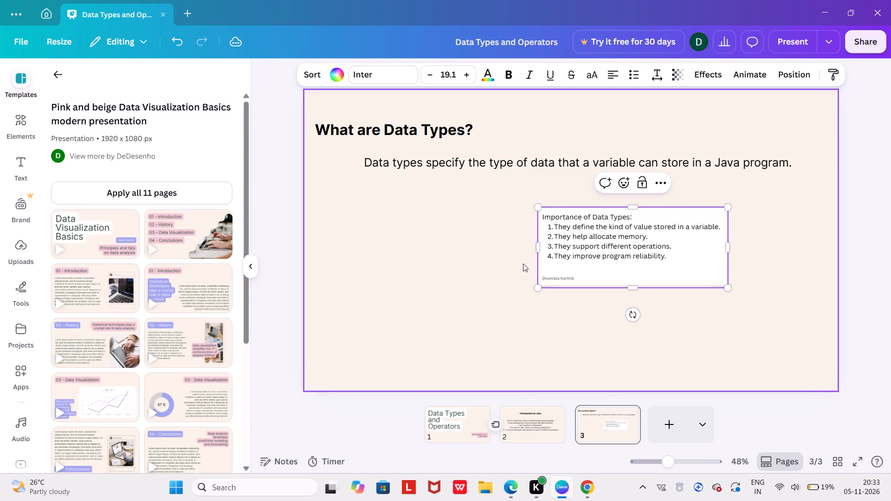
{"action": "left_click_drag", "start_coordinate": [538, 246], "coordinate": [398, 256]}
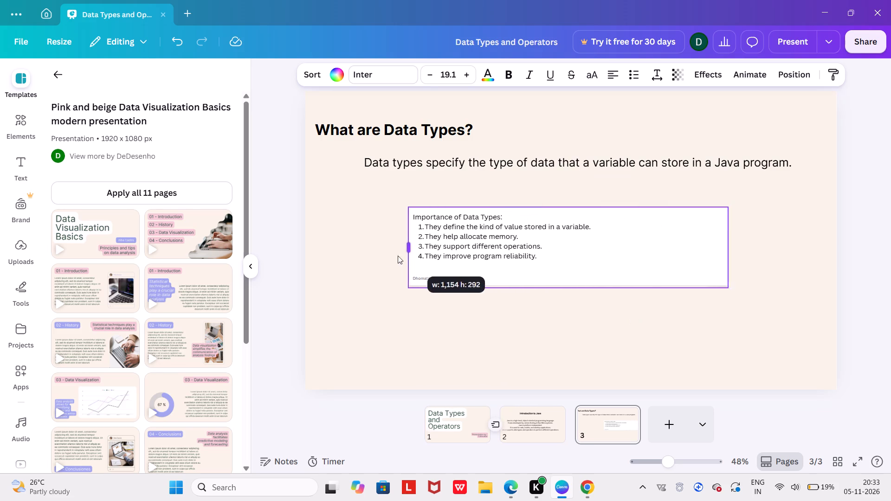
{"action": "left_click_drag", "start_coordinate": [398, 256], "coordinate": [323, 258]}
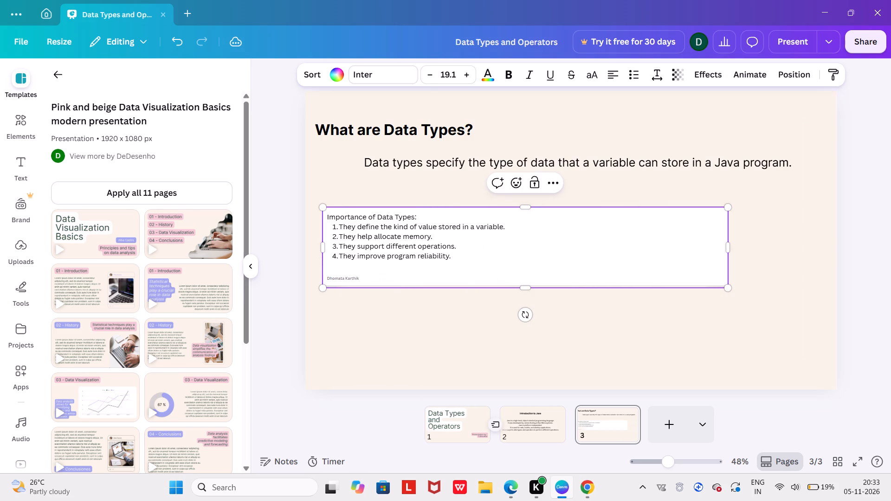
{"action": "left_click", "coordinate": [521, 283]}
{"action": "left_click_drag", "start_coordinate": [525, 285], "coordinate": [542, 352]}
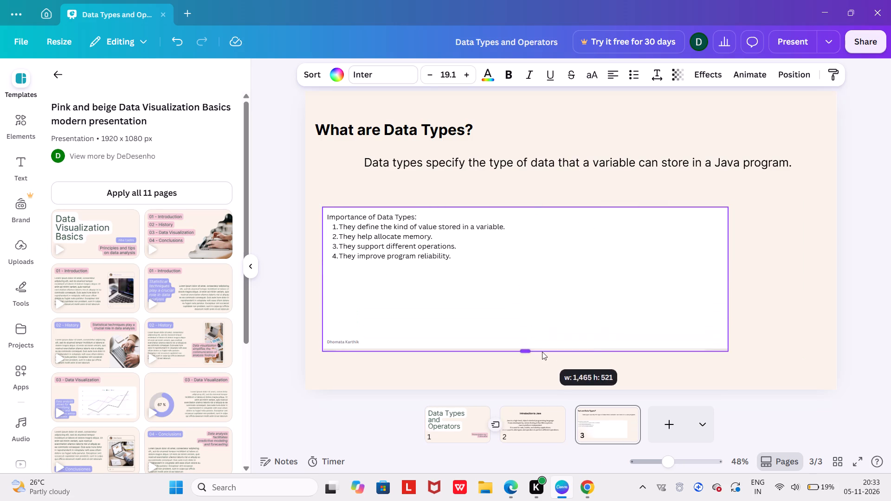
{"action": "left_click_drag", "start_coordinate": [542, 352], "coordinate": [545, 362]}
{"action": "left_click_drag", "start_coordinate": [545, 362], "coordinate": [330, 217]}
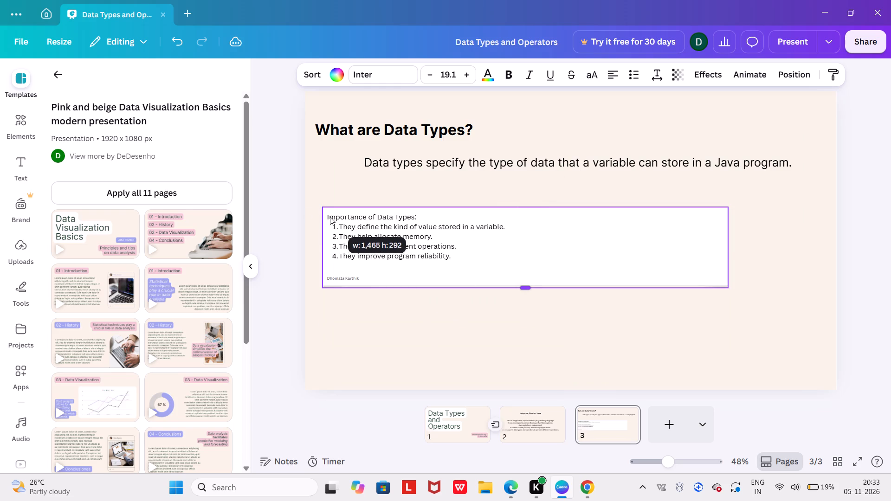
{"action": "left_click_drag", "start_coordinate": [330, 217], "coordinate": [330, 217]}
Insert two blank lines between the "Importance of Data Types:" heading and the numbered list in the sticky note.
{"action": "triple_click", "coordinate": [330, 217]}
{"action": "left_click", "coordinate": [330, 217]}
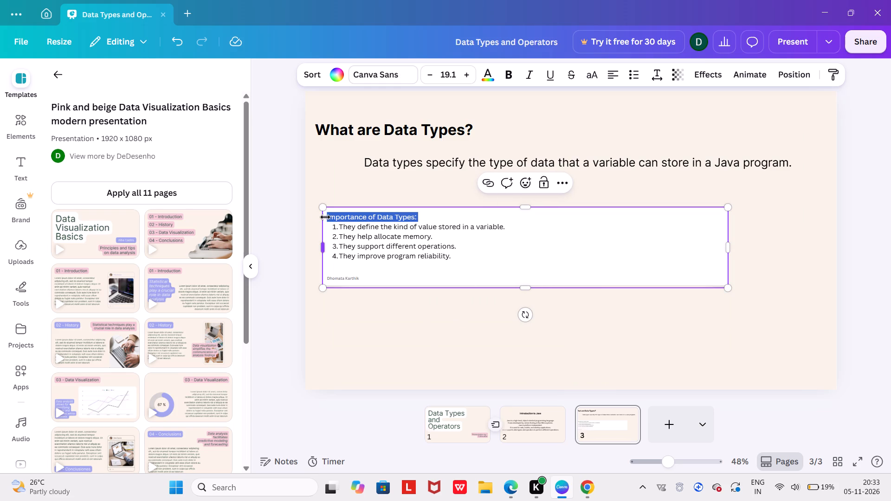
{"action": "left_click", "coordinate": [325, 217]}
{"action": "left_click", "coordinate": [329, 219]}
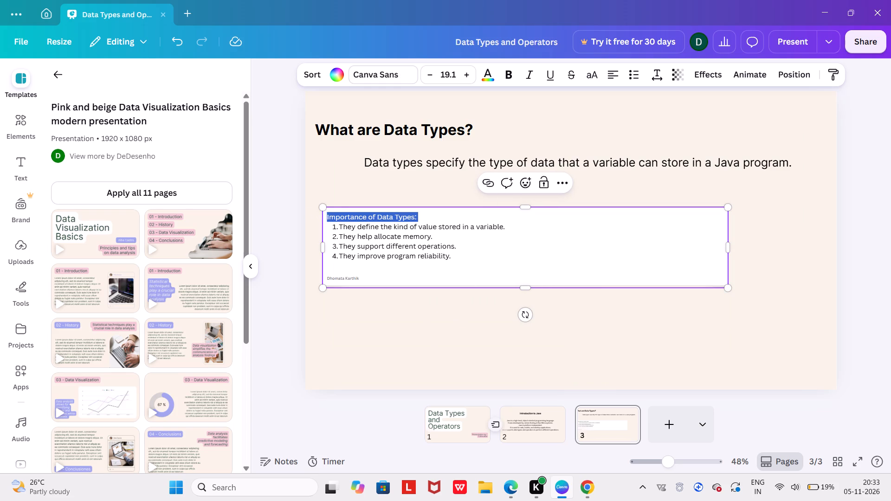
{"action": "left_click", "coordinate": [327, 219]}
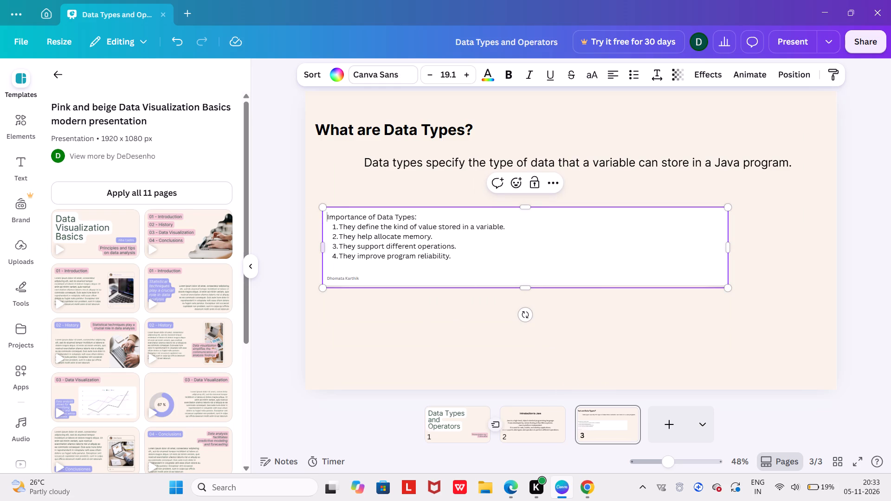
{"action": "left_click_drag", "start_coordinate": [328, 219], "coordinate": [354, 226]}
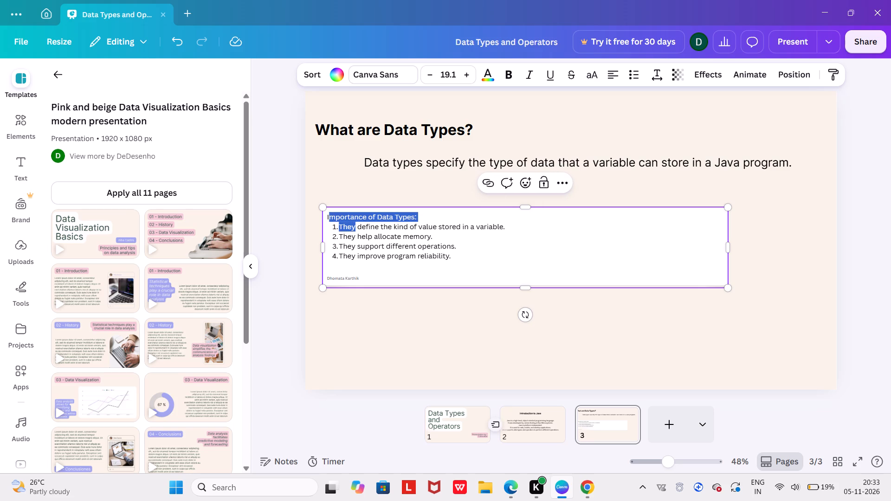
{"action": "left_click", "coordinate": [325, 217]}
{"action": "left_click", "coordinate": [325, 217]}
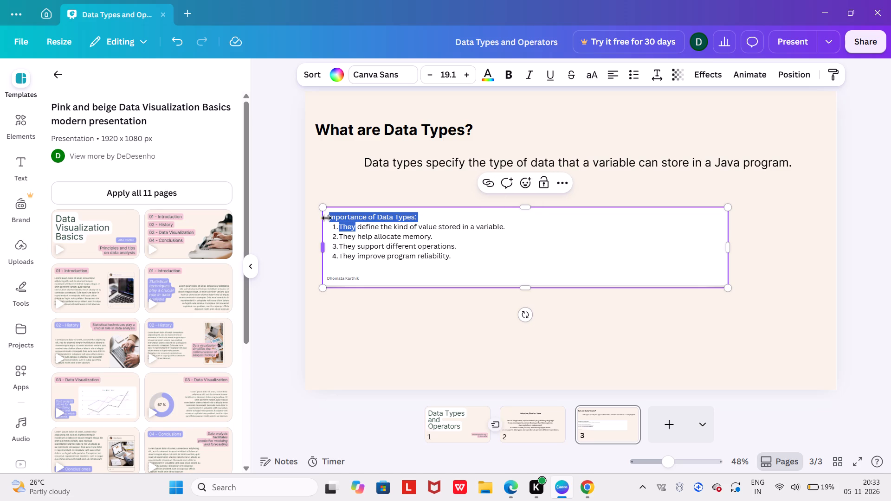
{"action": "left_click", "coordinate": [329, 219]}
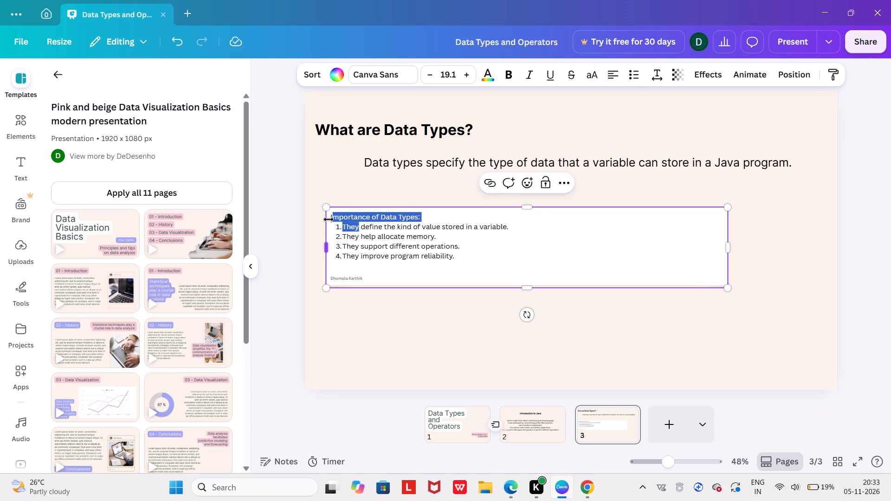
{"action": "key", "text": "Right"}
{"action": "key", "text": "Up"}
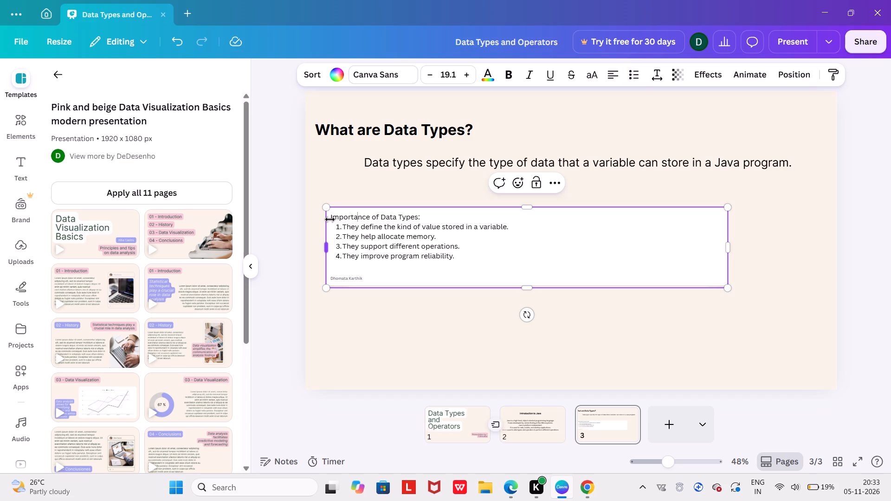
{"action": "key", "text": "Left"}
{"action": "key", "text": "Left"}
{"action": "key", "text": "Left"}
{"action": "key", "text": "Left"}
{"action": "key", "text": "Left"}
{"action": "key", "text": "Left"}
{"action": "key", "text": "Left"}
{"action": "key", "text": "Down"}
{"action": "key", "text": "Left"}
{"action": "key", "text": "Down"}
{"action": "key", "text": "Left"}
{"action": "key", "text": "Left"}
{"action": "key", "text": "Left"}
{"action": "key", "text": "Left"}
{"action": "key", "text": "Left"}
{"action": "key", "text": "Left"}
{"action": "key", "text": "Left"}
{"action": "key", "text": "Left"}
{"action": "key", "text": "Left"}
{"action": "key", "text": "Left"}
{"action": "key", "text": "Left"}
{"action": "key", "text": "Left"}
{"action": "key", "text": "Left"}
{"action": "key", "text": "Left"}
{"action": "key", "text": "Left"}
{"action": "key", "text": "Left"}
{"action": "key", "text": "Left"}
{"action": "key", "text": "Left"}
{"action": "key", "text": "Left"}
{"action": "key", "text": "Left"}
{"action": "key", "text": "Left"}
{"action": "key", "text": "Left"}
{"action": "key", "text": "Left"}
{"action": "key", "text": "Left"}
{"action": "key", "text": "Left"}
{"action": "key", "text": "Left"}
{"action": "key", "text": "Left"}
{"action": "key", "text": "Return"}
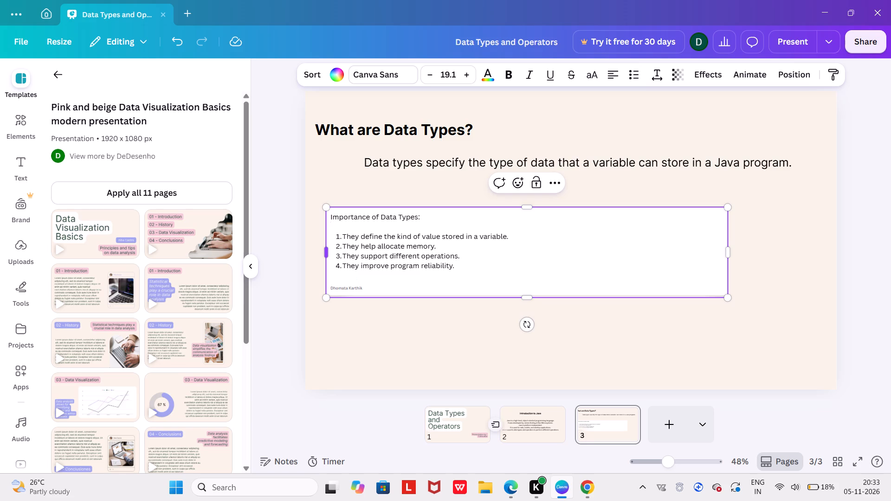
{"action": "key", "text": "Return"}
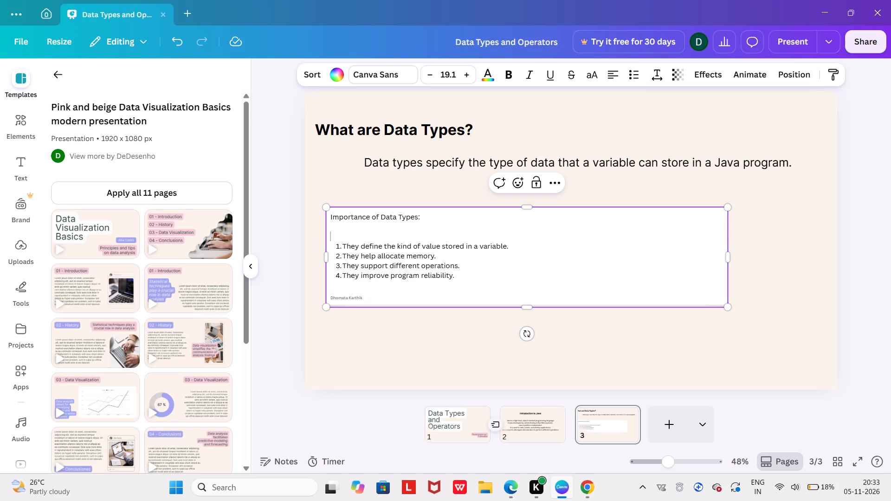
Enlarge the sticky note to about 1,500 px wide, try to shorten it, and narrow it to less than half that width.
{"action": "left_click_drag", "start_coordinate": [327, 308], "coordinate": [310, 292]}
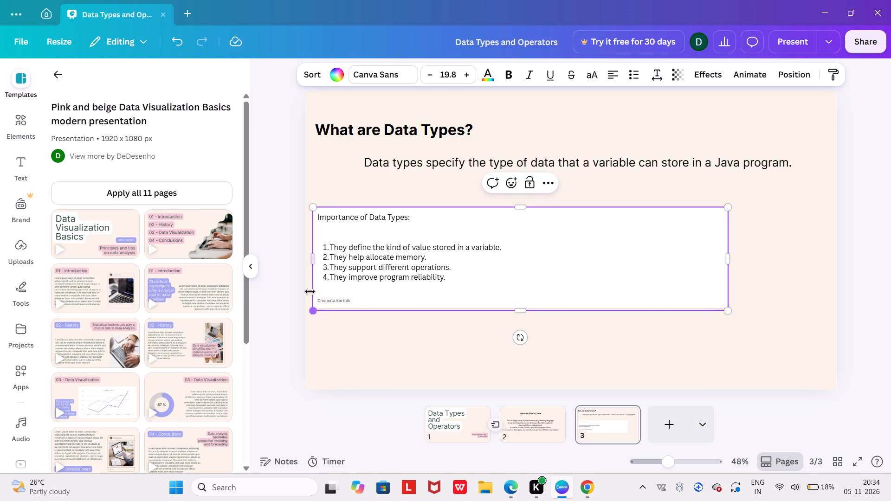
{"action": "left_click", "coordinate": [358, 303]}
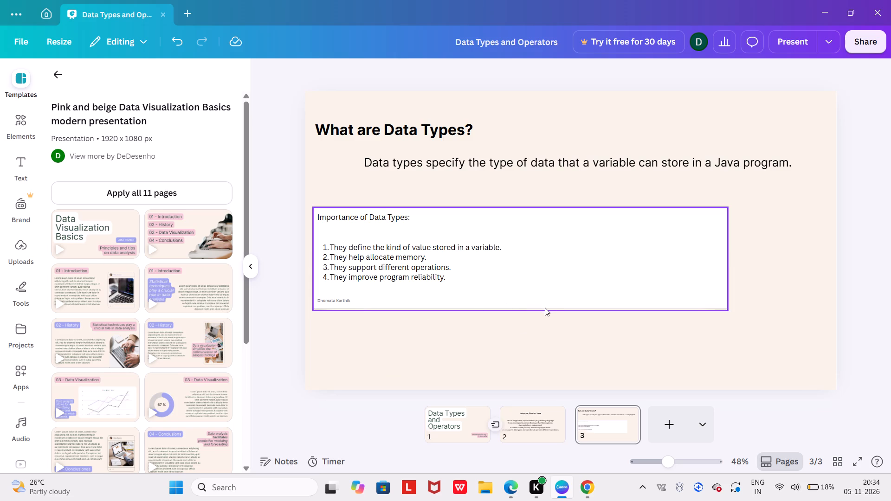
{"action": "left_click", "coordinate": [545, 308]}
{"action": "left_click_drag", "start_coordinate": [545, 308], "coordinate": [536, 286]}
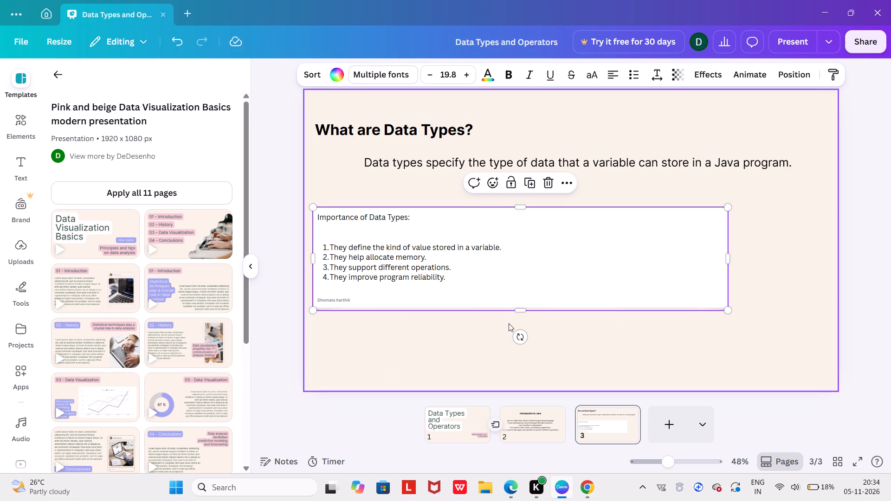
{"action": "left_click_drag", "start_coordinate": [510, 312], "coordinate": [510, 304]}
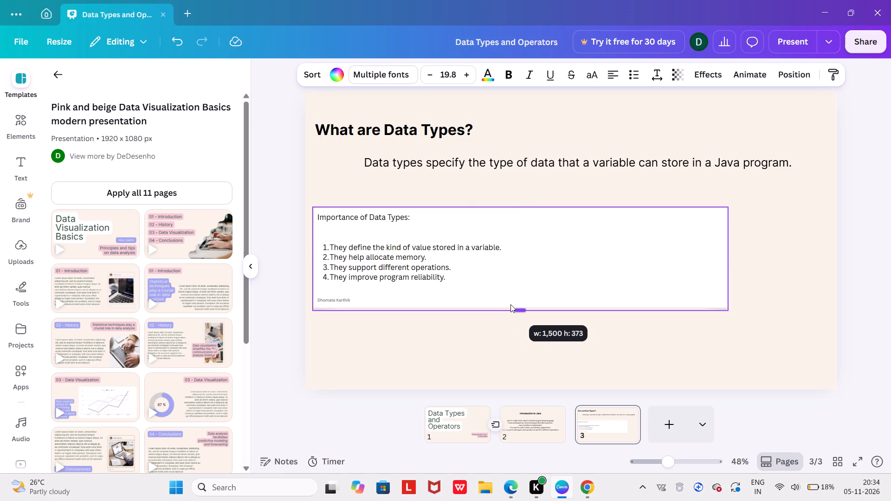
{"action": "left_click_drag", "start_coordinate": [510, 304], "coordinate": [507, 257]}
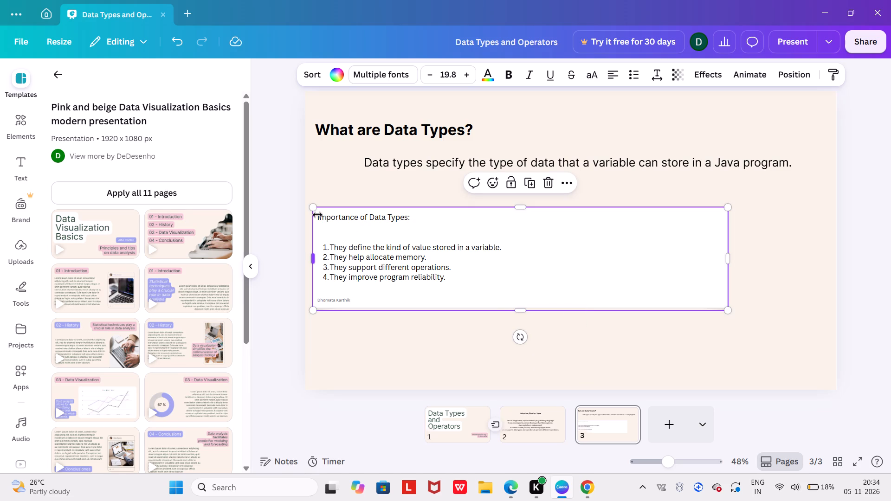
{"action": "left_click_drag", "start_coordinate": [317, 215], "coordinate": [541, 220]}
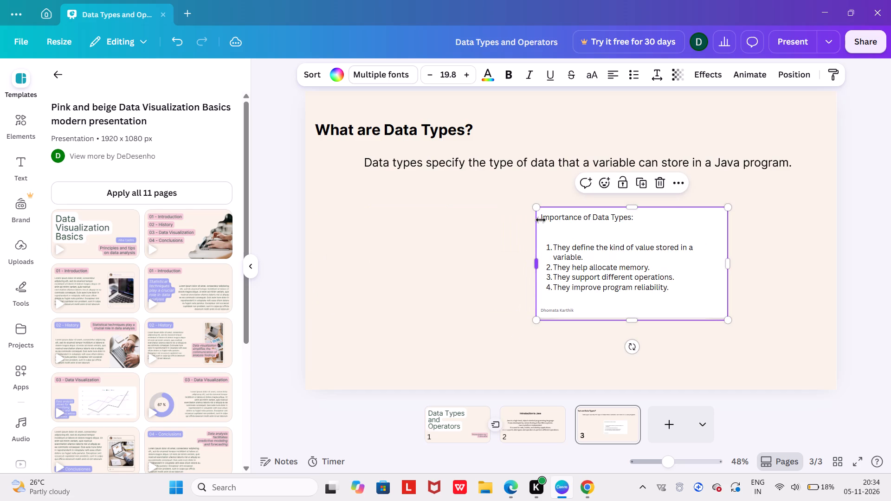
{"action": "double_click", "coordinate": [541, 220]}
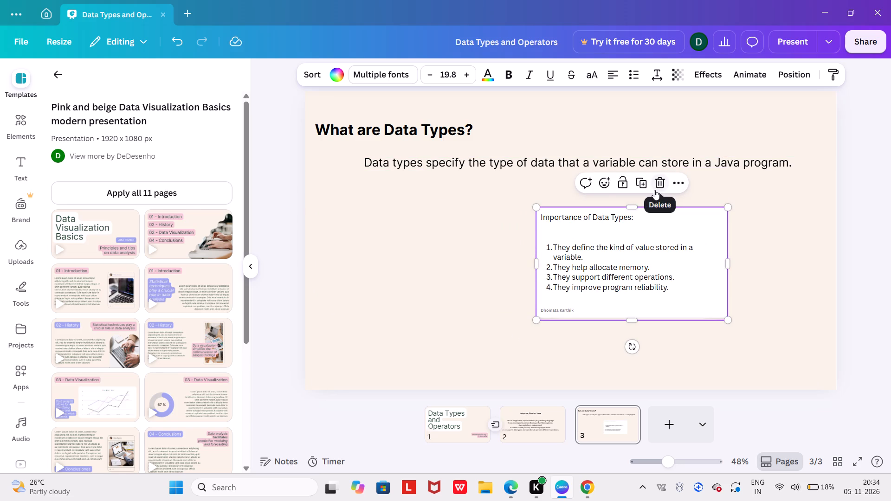
Delete the "Importance of Data Types" sticky note from slide 3.
{"action": "left_click", "coordinate": [654, 190]}
Paste the copied "Importance of Data Types" text directly onto slide 3.
{"action": "left_click", "coordinate": [313, 250]}
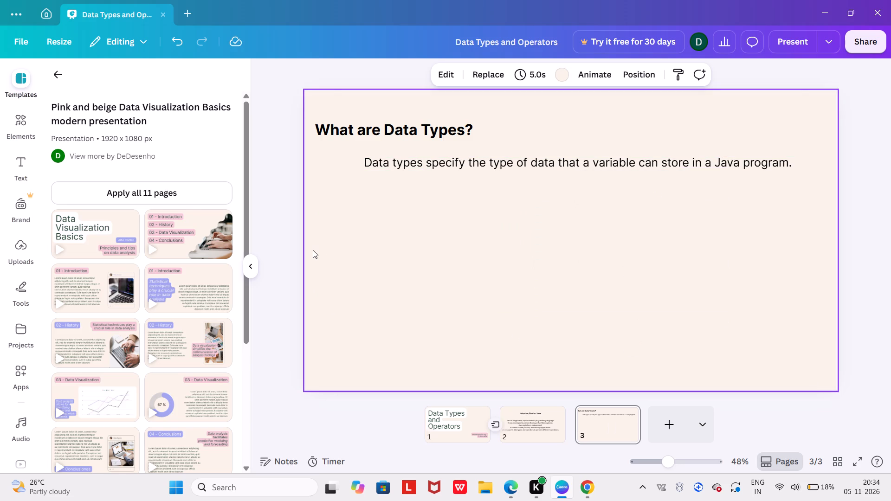
{"action": "left_click", "coordinate": [365, 239]}
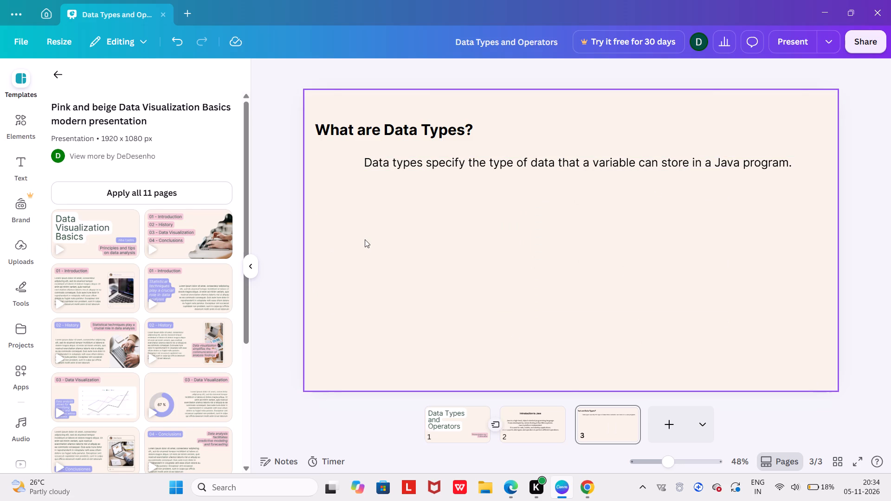
{"action": "key", "text": "ctrl+v"}
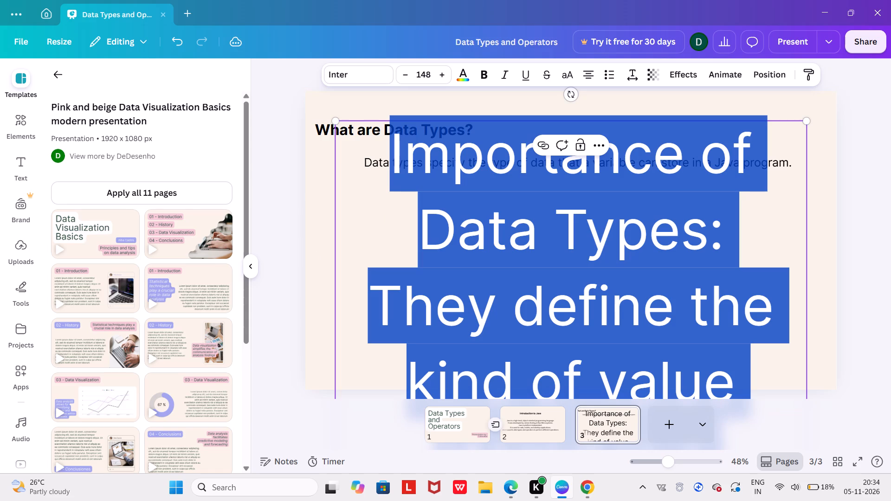
Set the font size of the pasted "Importance of Data Types" text on slide 3 to 30.
{"action": "left_click", "coordinate": [400, 74]}
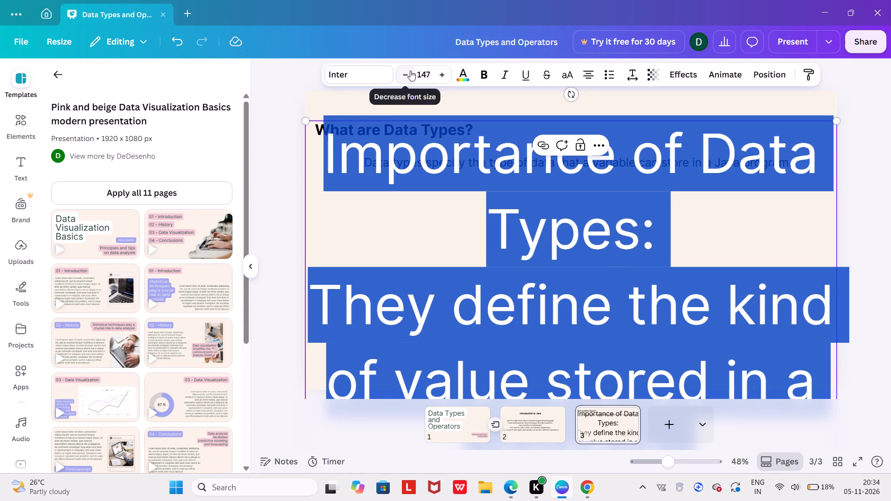
{"action": "left_click", "coordinate": [422, 72]}
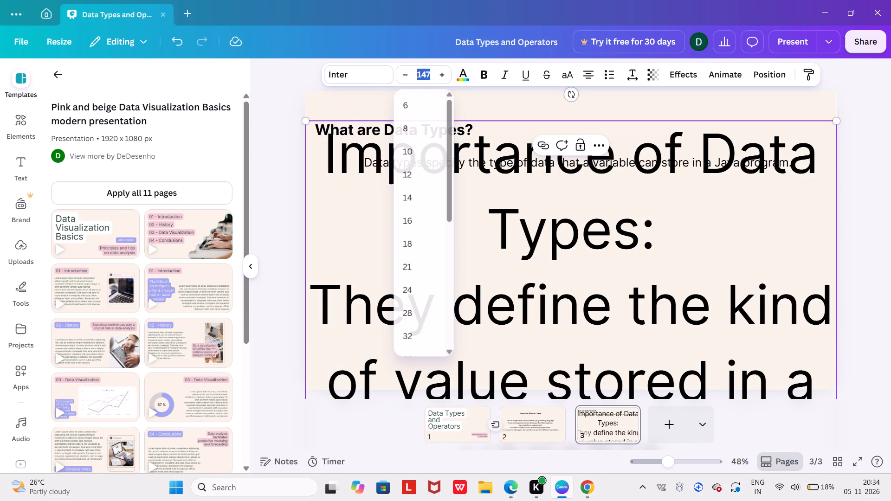
{"action": "type", "text": "30"}
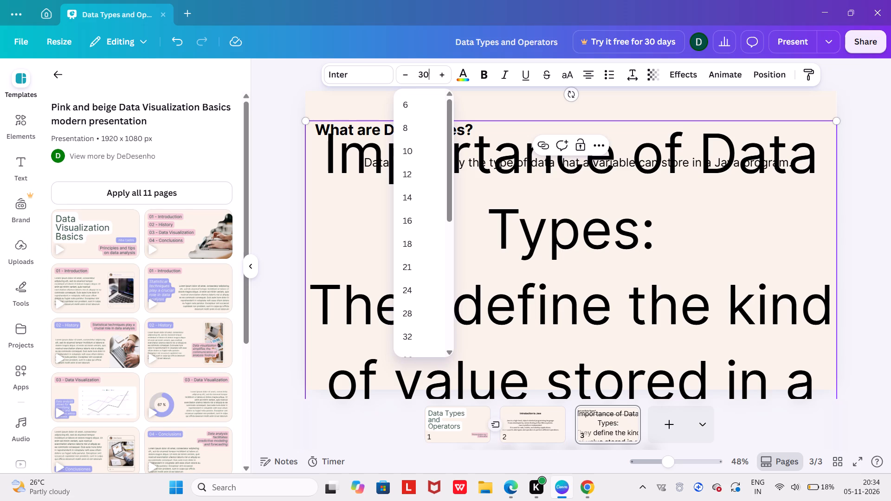
{"action": "key", "text": "Return"}
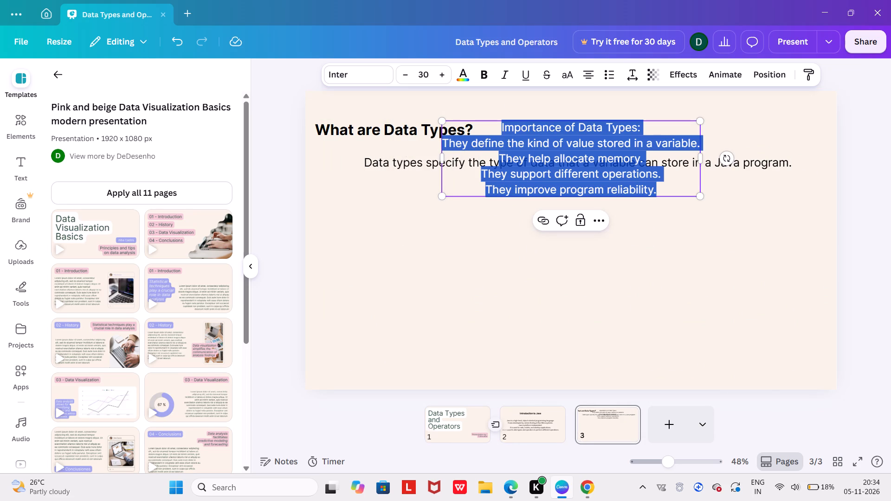
Move the "Importance of Data Types" text block below the definition sentence, near the slide's left side.
{"action": "left_click_drag", "start_coordinate": [480, 162], "coordinate": [465, 200]}
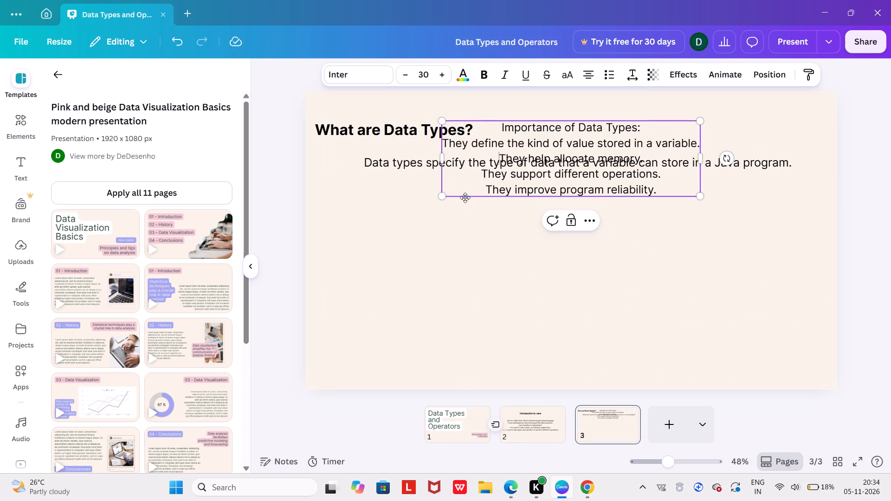
{"action": "left_click_drag", "start_coordinate": [465, 197], "coordinate": [370, 296]}
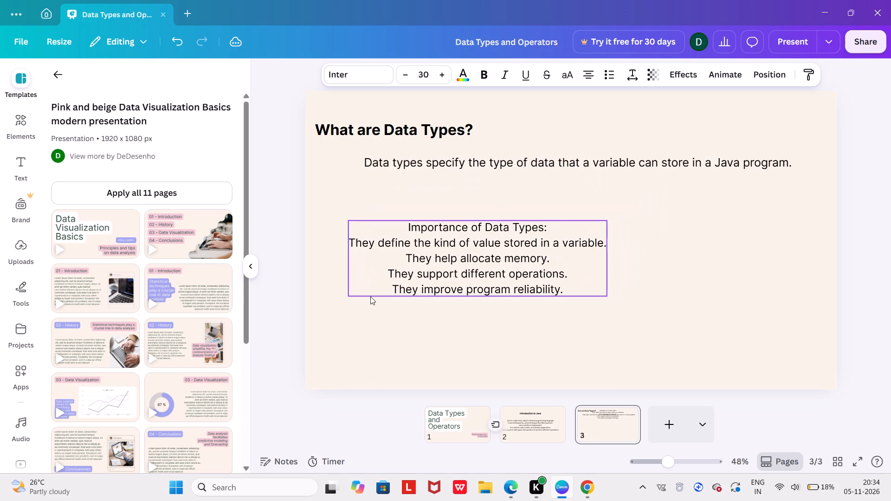
{"action": "left_click_drag", "start_coordinate": [370, 296], "coordinate": [359, 285]}
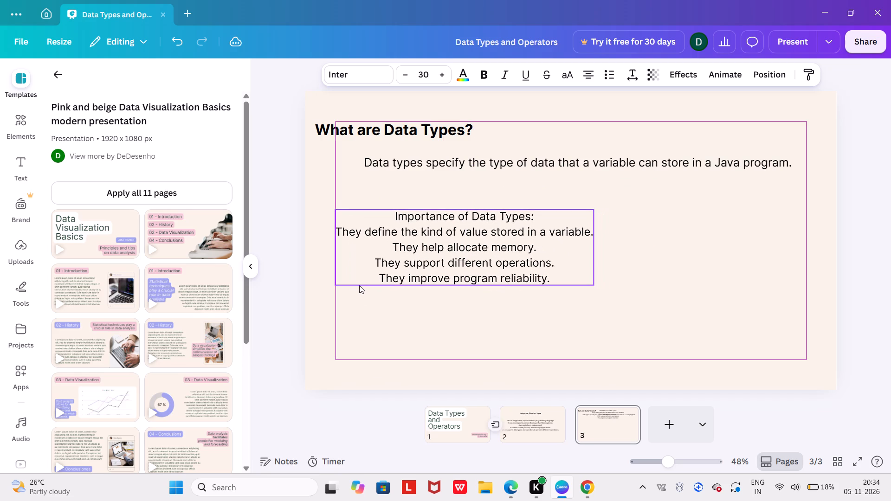
{"action": "left_click_drag", "start_coordinate": [359, 285], "coordinate": [356, 285]}
{"action": "left_click_drag", "start_coordinate": [356, 285], "coordinate": [395, 214]}
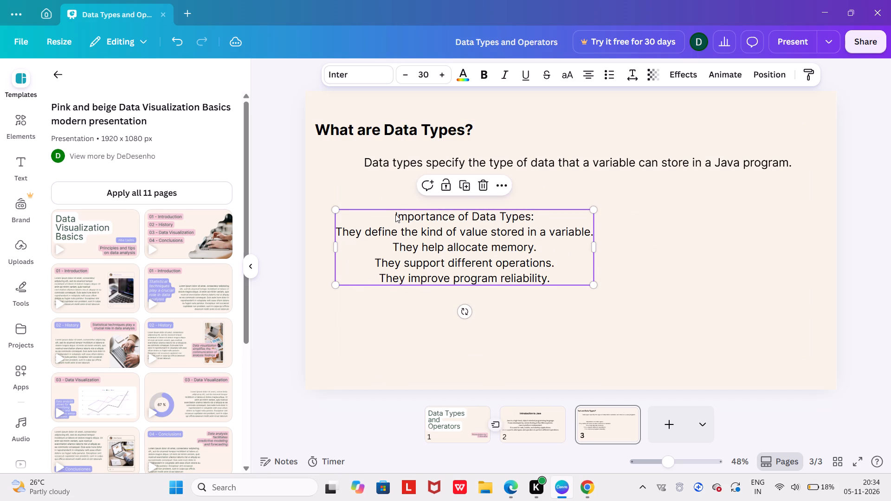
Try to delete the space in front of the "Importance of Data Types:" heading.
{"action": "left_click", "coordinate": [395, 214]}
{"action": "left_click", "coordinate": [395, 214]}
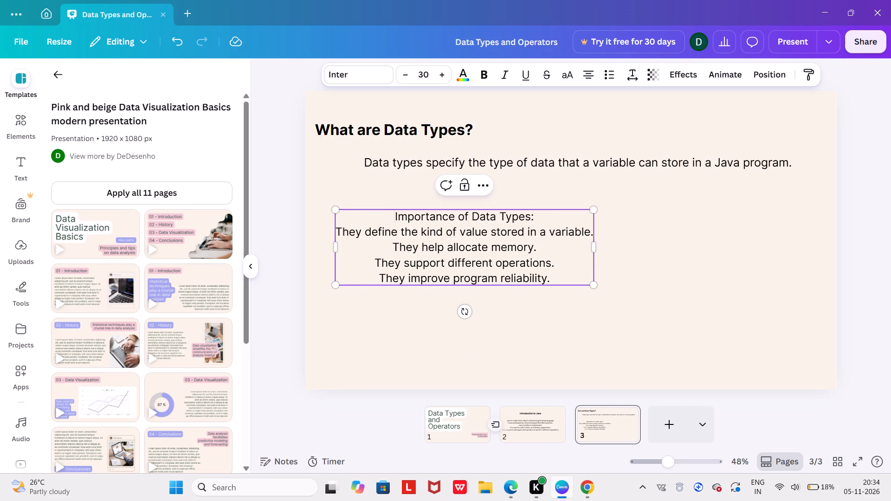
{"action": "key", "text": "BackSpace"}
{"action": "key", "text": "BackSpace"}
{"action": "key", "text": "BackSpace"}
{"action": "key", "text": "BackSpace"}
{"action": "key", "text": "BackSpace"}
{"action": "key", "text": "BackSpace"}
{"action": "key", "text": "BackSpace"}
Enlarge the "Importance of Data Types" text block to about font size 39.8, aligning its left edge with the "What are Data Types?" heading.
{"action": "left_click_drag", "start_coordinate": [596, 290], "coordinate": [616, 305]}
{"action": "left_click", "coordinate": [593, 279]}
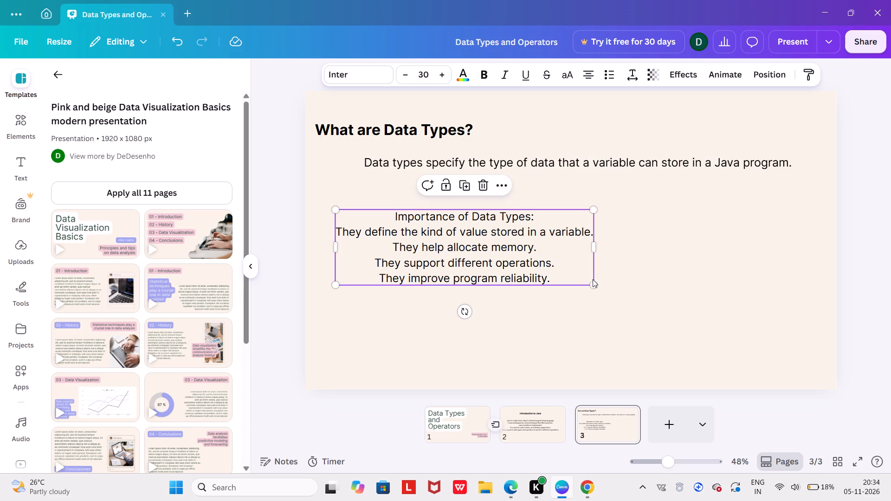
{"action": "left_click_drag", "start_coordinate": [590, 282], "coordinate": [617, 305]}
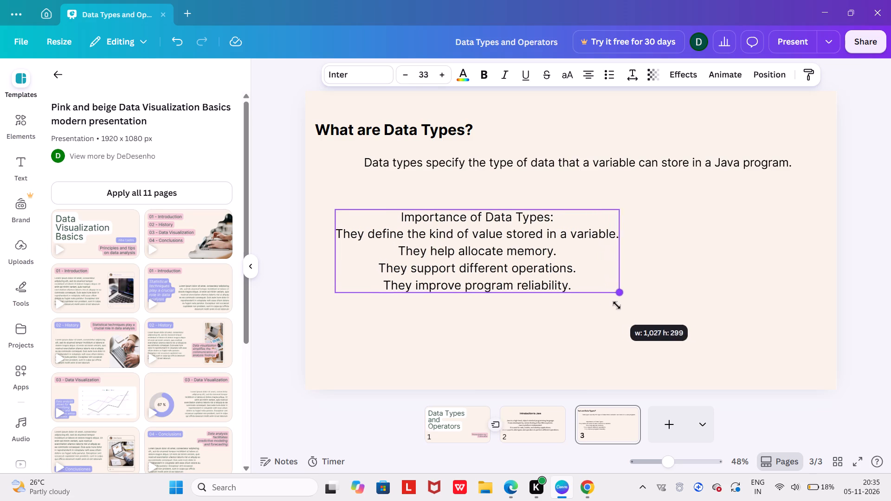
{"action": "left_click_drag", "start_coordinate": [617, 305], "coordinate": [652, 307]}
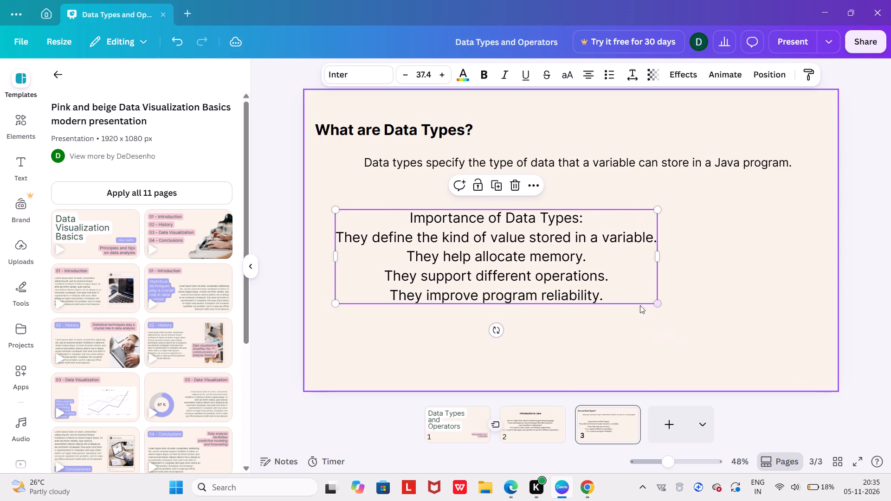
{"action": "left_click", "coordinate": [505, 302]}
{"action": "left_click", "coordinate": [505, 302]}
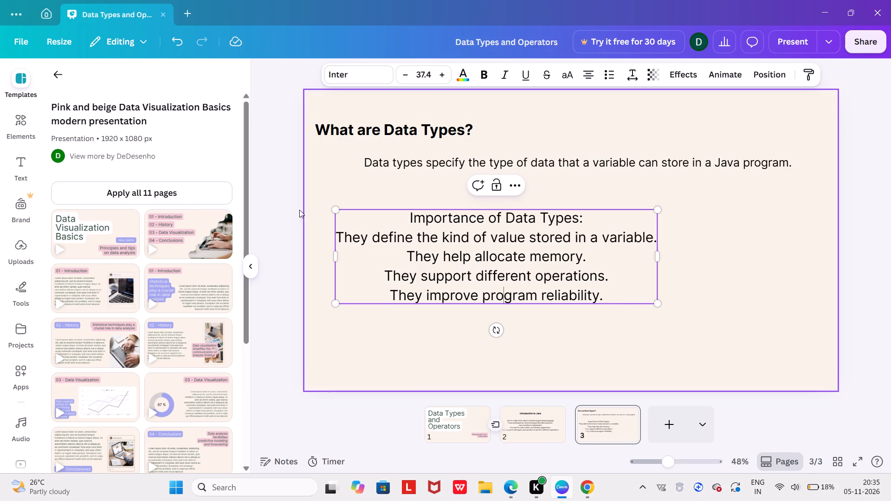
{"action": "left_click_drag", "start_coordinate": [332, 210], "coordinate": [327, 203]}
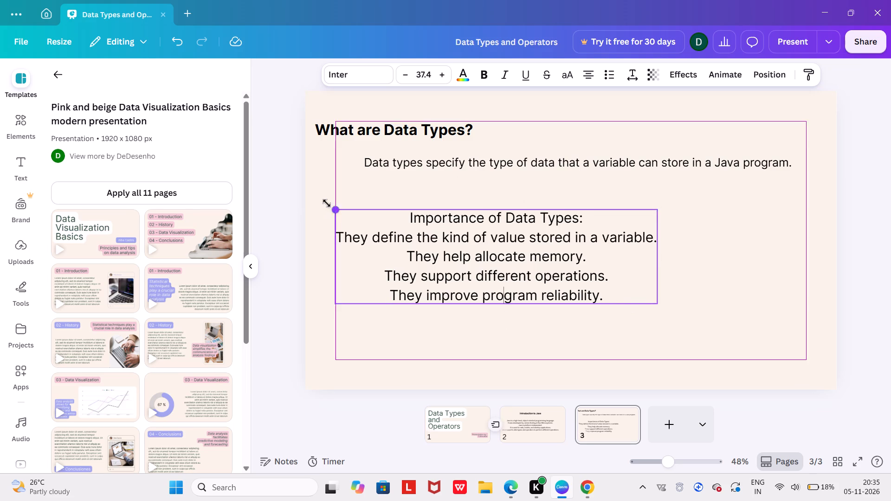
{"action": "left_click_drag", "start_coordinate": [327, 203], "coordinate": [317, 190]}
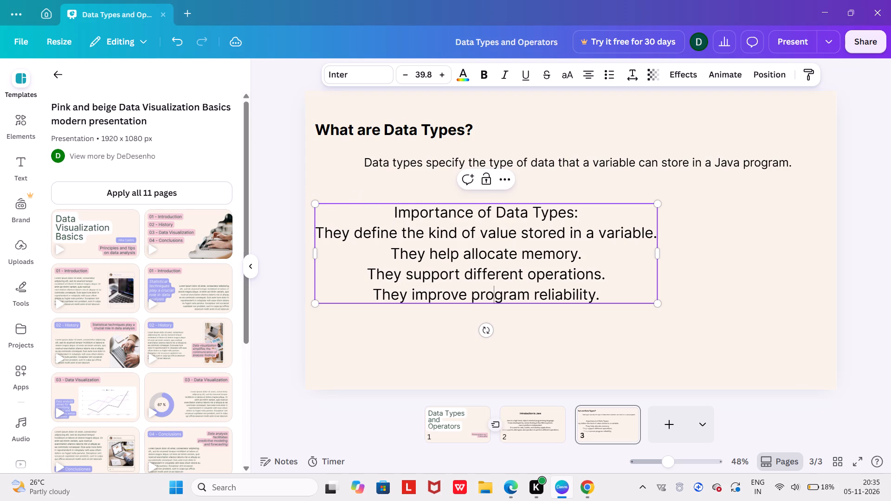
Make the "Importance of Data Types:" heading bold and set it to justified alignment so it starts at the text block's left edge.
{"action": "triple_click", "coordinate": [394, 214]}
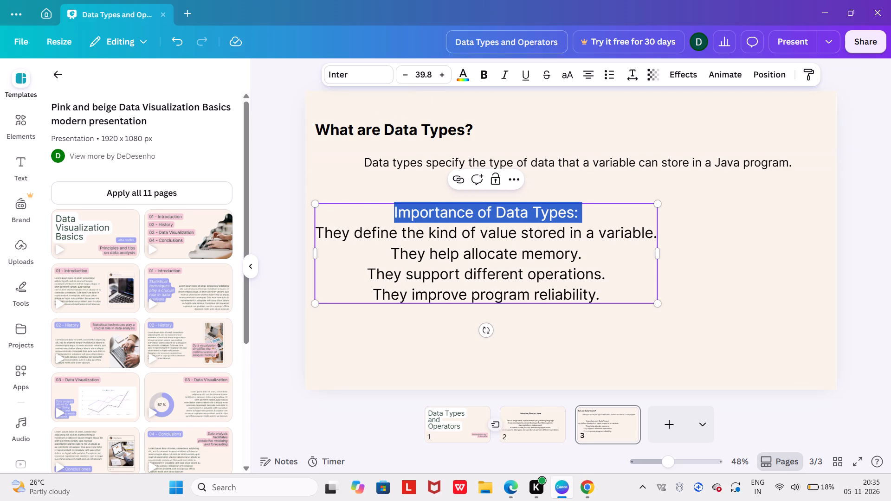
{"action": "left_click", "coordinate": [484, 72]}
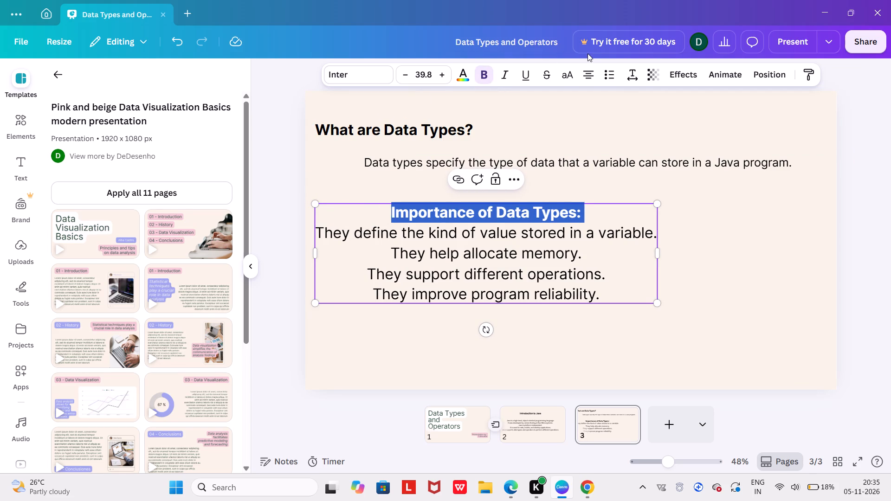
{"action": "left_click", "coordinate": [588, 75]}
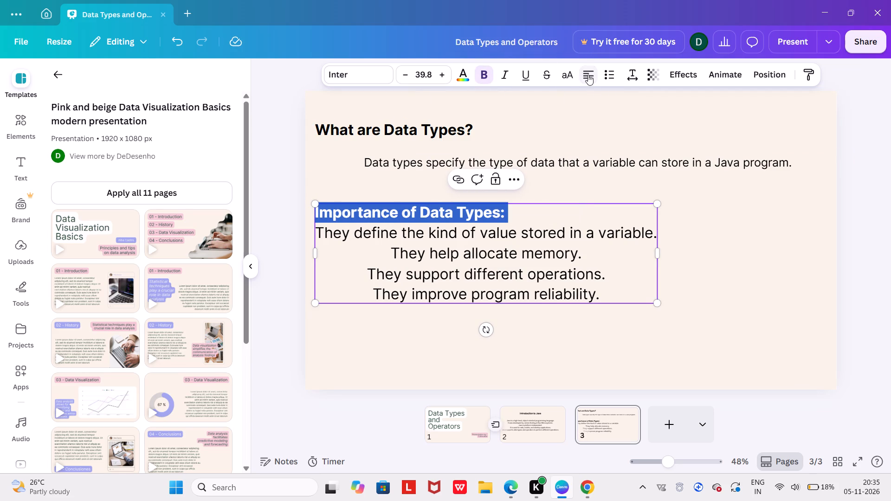
{"action": "left_click", "coordinate": [588, 75]}
Insert a blank line between the "Importance of Data Types:" heading and the four sentences below it.
{"action": "left_click_drag", "start_coordinate": [318, 231], "coordinate": [329, 240]}
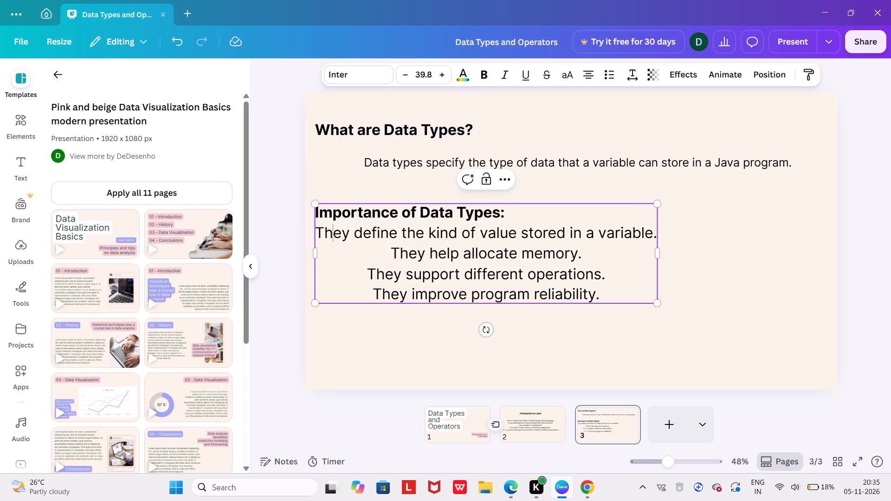
{"action": "left_click", "coordinate": [316, 231]}
{"action": "key", "text": "Return"}
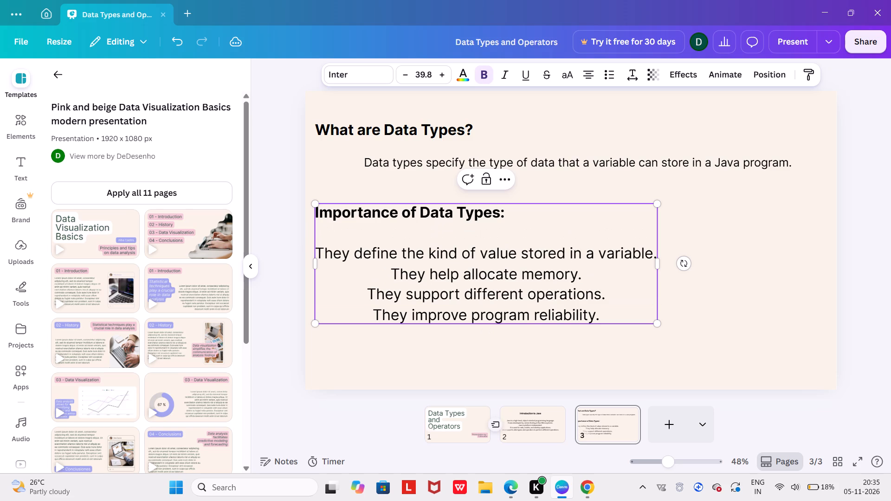
Format the four sentences below the "Importance of Data Types:" heading as a bulleted list.
{"action": "left_click_drag", "start_coordinate": [319, 250], "coordinate": [592, 298]}
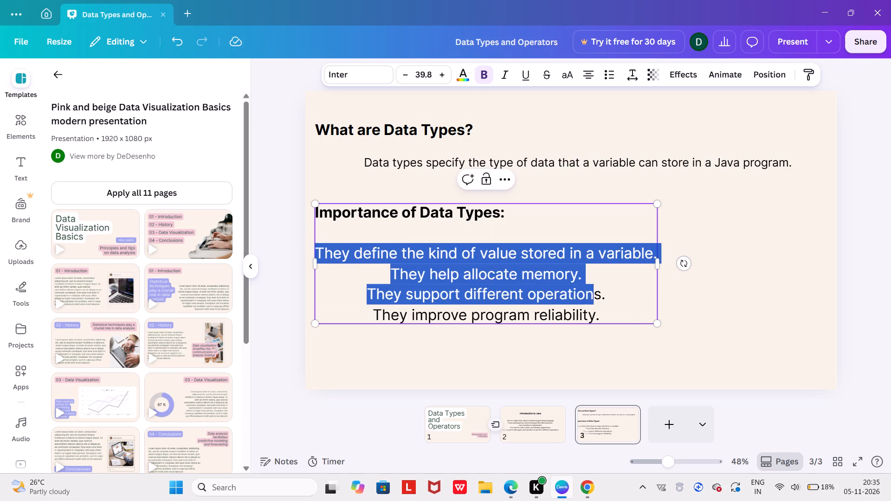
{"action": "left_click_drag", "start_coordinate": [592, 298], "coordinate": [611, 319]}
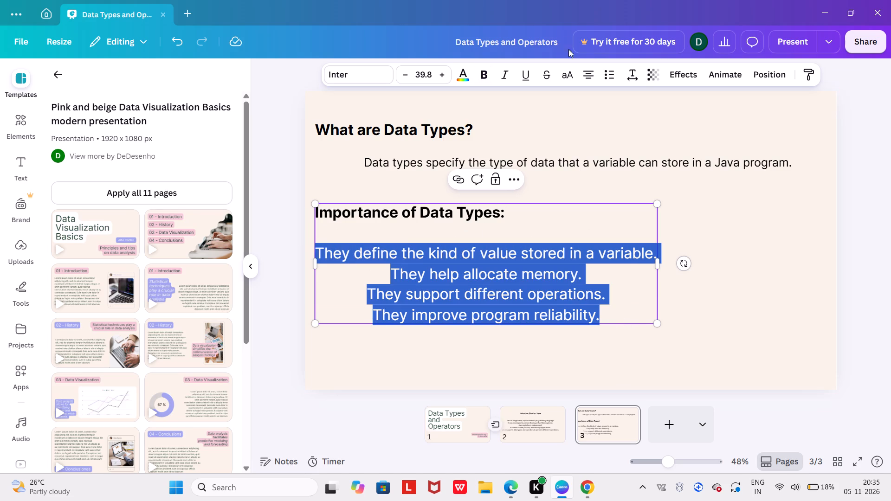
{"action": "left_click", "coordinate": [611, 71]}
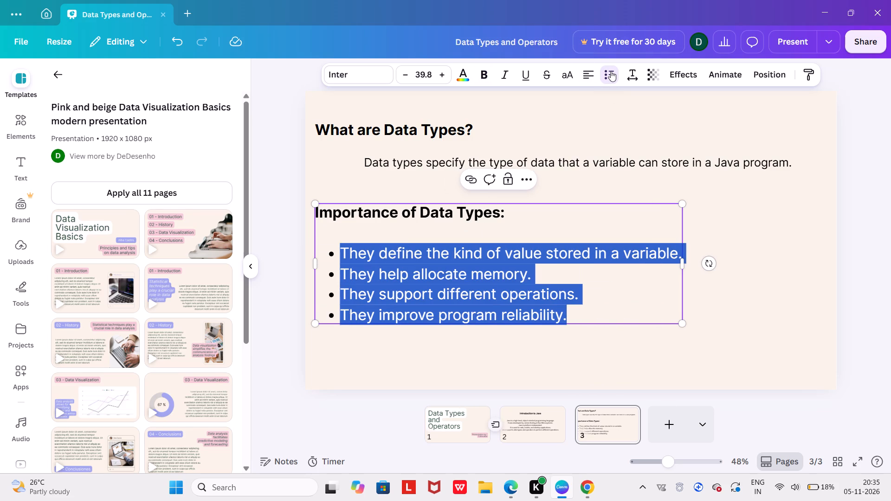
{"action": "left_click", "coordinate": [728, 263]}
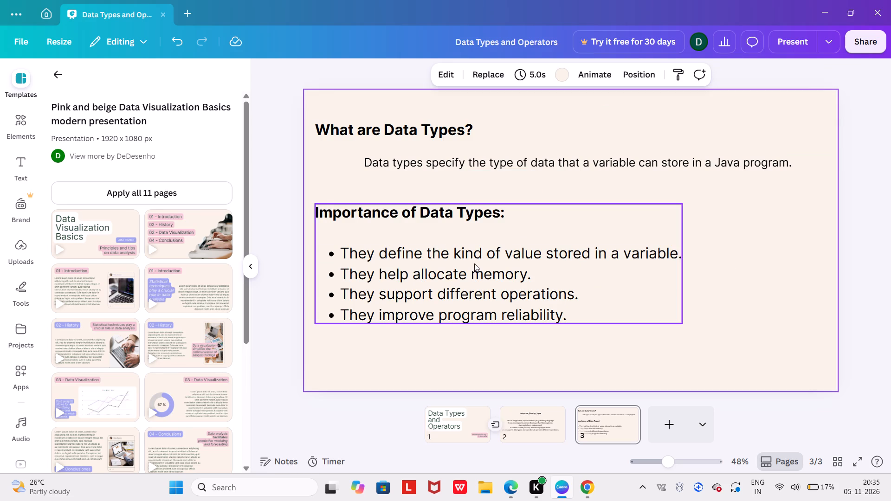
Increase the font size of the data types definition sentence on slide 3 to 34.
{"action": "double_click", "coordinate": [399, 165]}
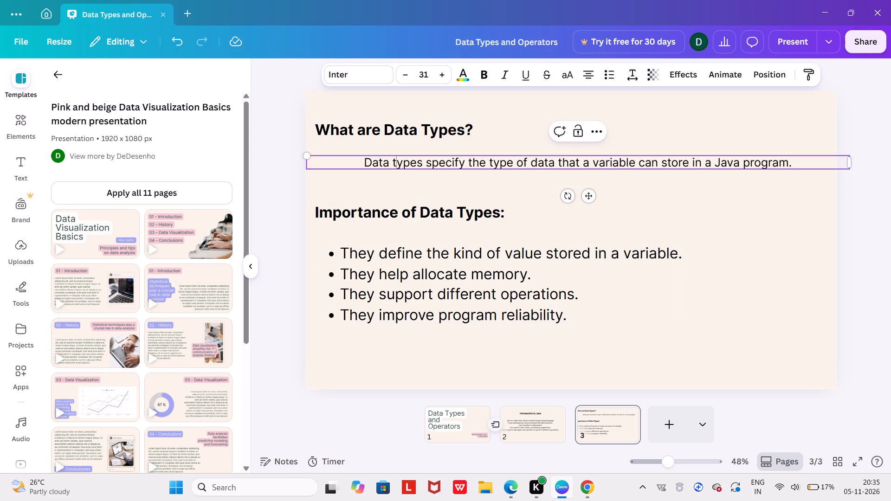
{"action": "triple_click", "coordinate": [399, 165]}
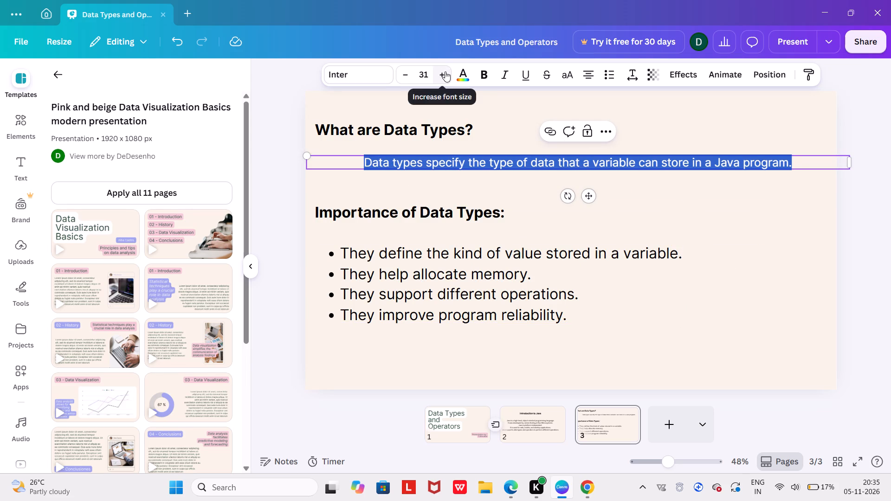
{"action": "triple_click", "coordinate": [445, 71]}
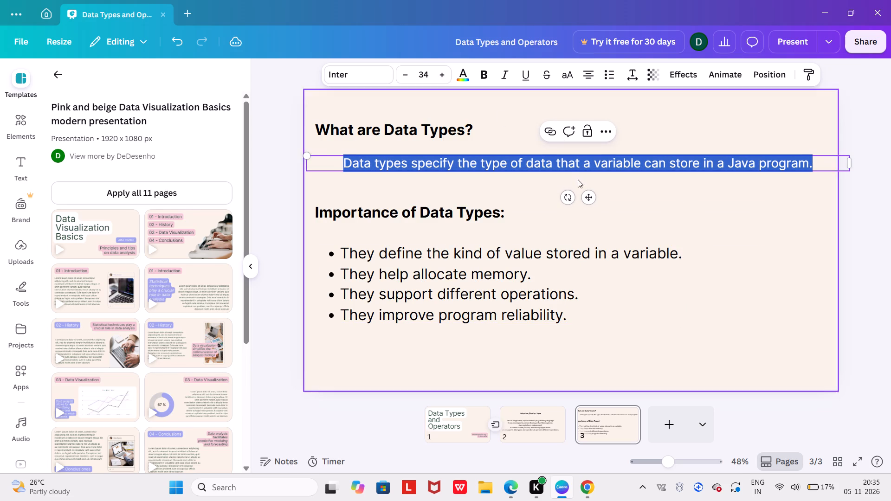
Add a blank fourth slide after slide 3.
{"action": "left_click", "coordinate": [666, 424]}
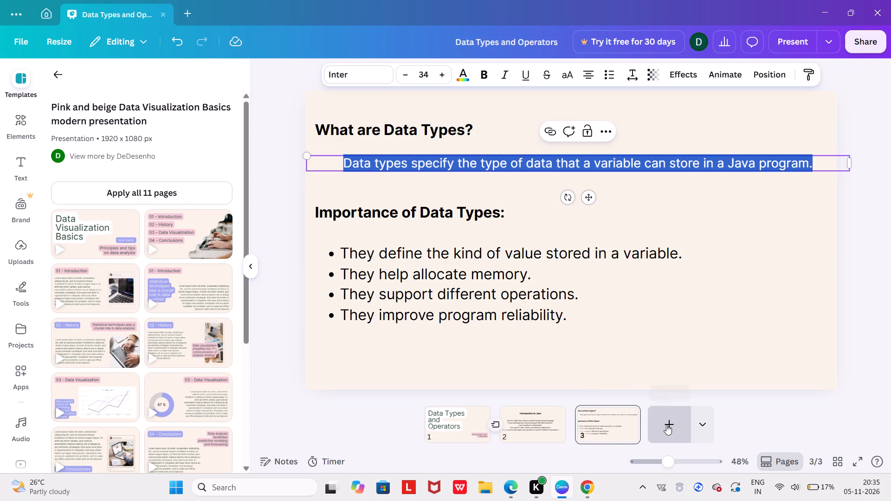
{"action": "left_click", "coordinate": [585, 485]}
{"action": "scroll", "coordinate": [440, 362], "scroll_direction": "down", "scroll_amount": 1}
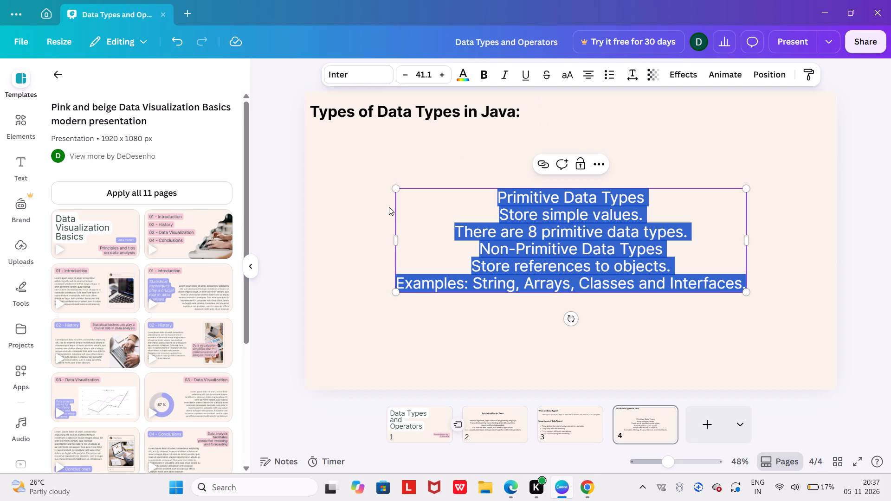
Reduce the pasted data types text on slide 4 to font size 39.1 and format it as a bulleted list.
{"action": "left_click", "coordinate": [410, 78]}
{"action": "left_click", "coordinate": [410, 78]}
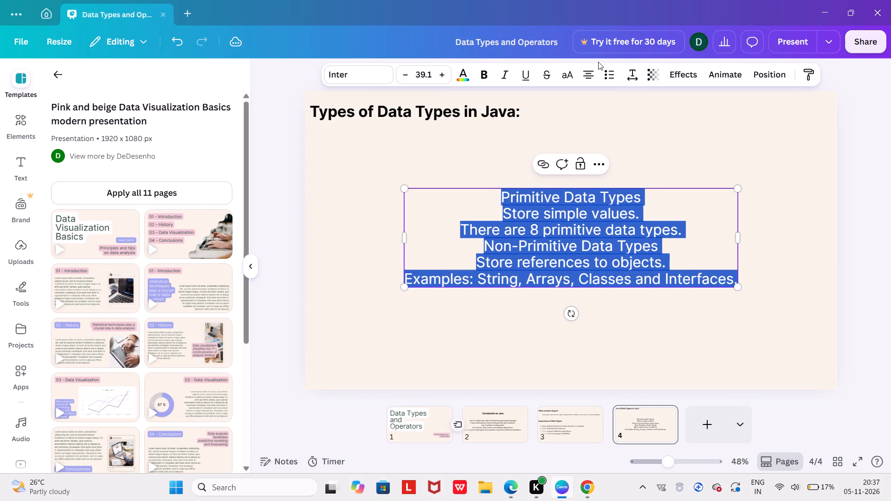
{"action": "left_click", "coordinate": [608, 74]}
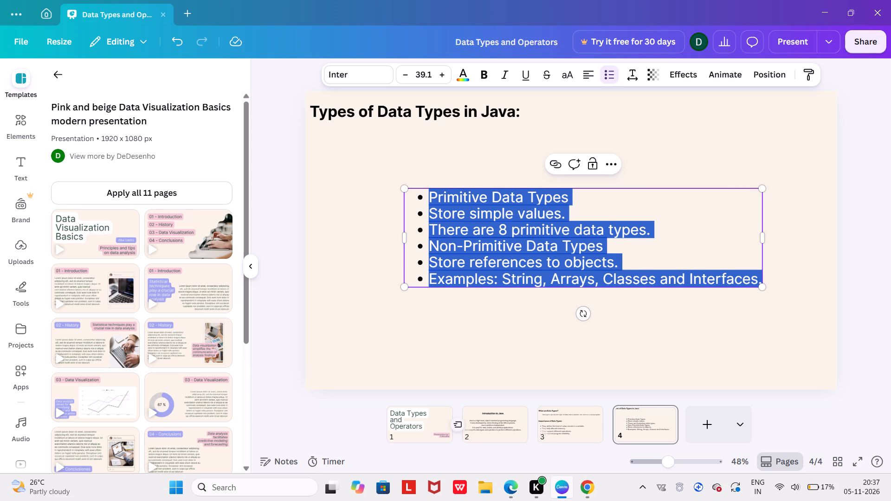
Make the "Primitive Data Types" line bold and set its font size to 42.1.
{"action": "left_click", "coordinate": [450, 198]}
{"action": "triple_click", "coordinate": [450, 198]}
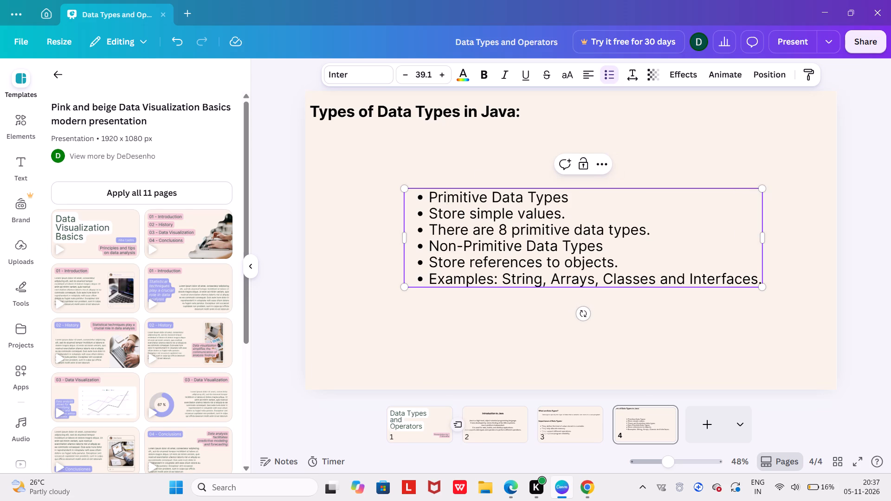
{"action": "left_click", "coordinate": [482, 76]}
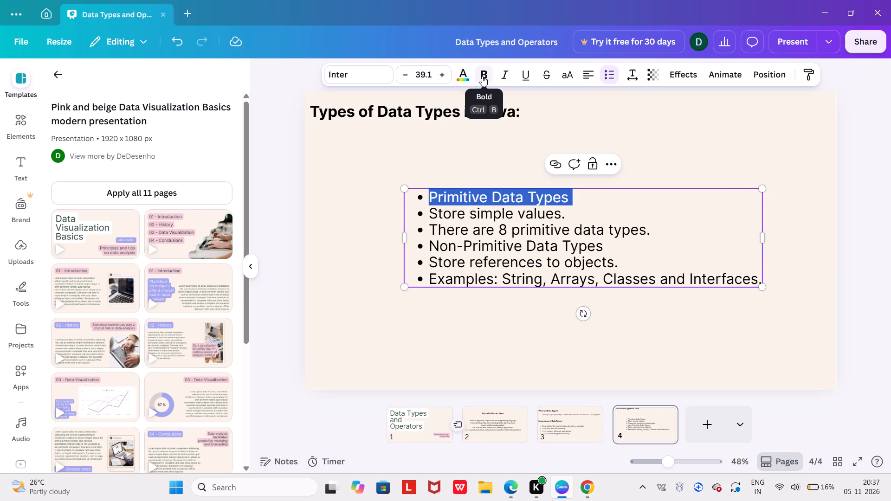
{"action": "triple_click", "coordinate": [444, 73]}
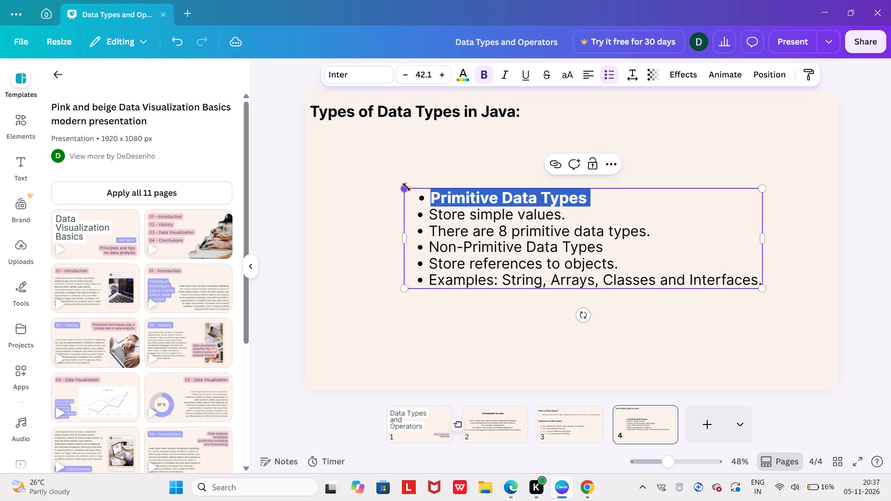
Move the bulleted list to the left side of slide 4 and scale it up slightly until it aligns with the heading.
{"action": "left_click_drag", "start_coordinate": [410, 186], "coordinate": [326, 185]}
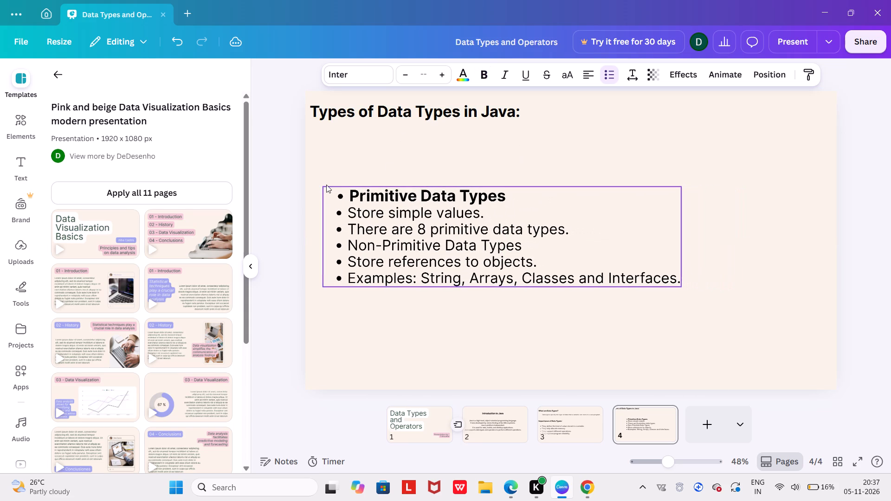
{"action": "left_click_drag", "start_coordinate": [326, 185], "coordinate": [326, 184]}
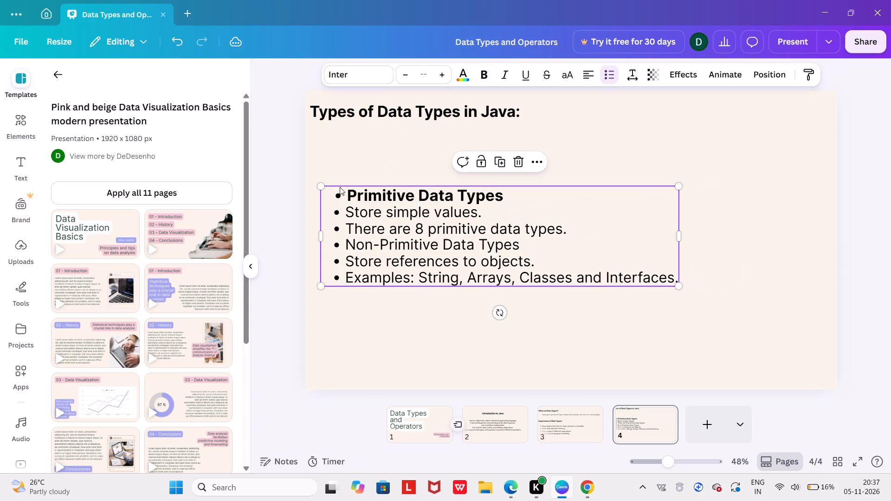
{"action": "left_click_drag", "start_coordinate": [317, 183], "coordinate": [316, 161]}
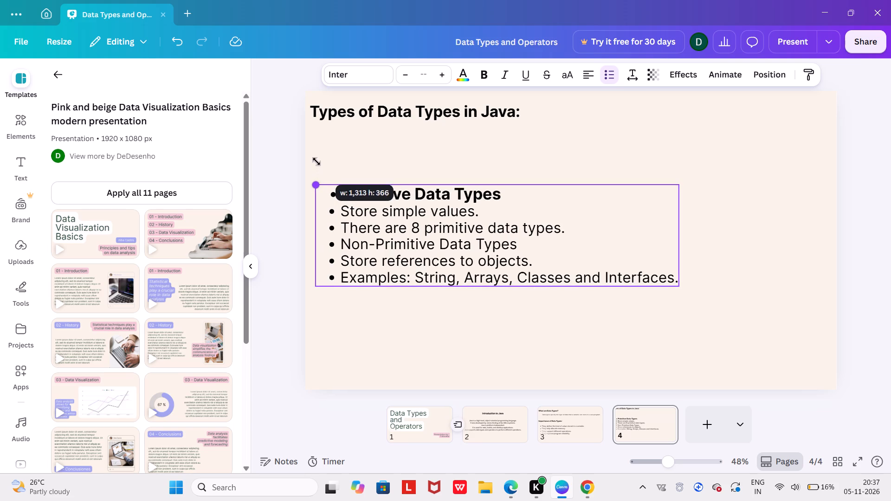
{"action": "left_click_drag", "start_coordinate": [316, 161], "coordinate": [316, 159]}
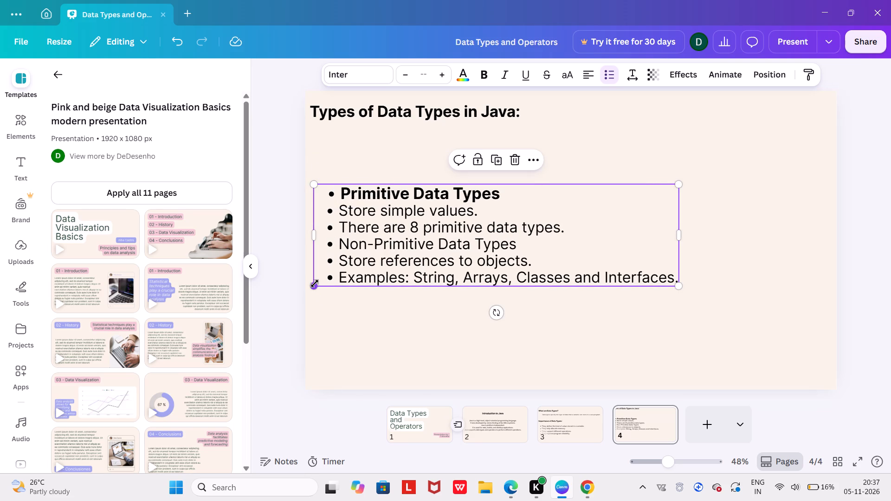
{"action": "left_click_drag", "start_coordinate": [315, 283], "coordinate": [316, 307]}
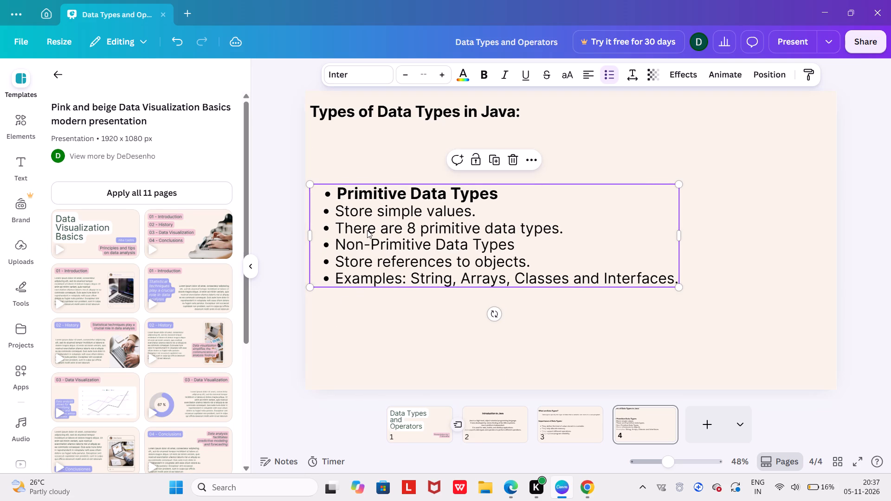
Add a colon after "Primitive Data Types" and insert an empty line below it.
{"action": "left_click", "coordinate": [500, 195]}
{"action": "left_click", "coordinate": [500, 195]}
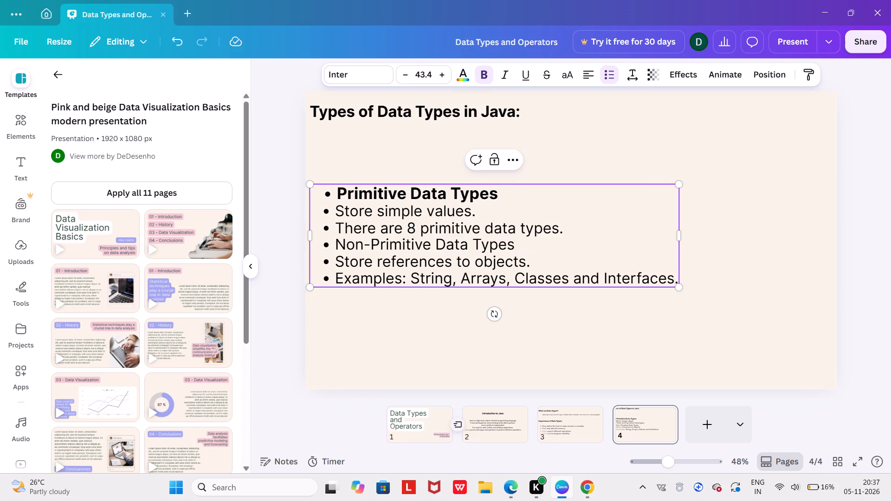
{"action": "key", "text": "shift+colon"}
{"action": "key", "text": "Return"}
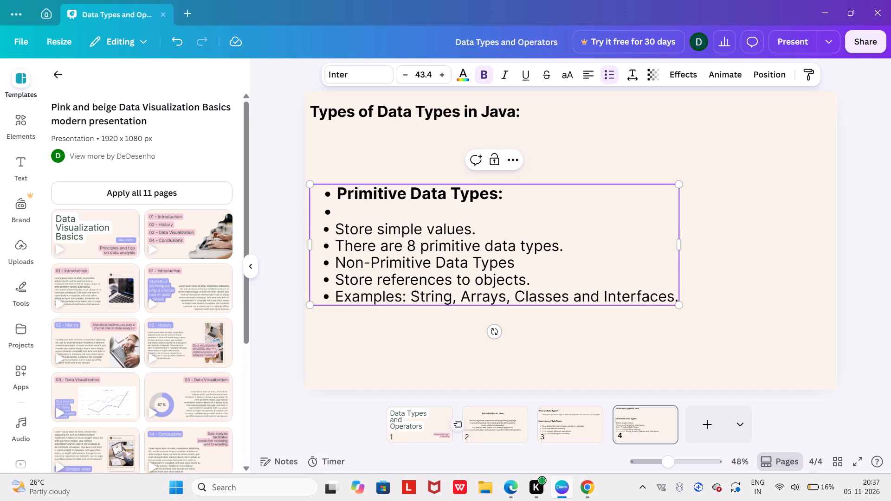
Set the font size of "Store simple values." and "There are 8 primitive data types." to 31.3.
{"action": "left_click_drag", "start_coordinate": [335, 229], "coordinate": [524, 252]}
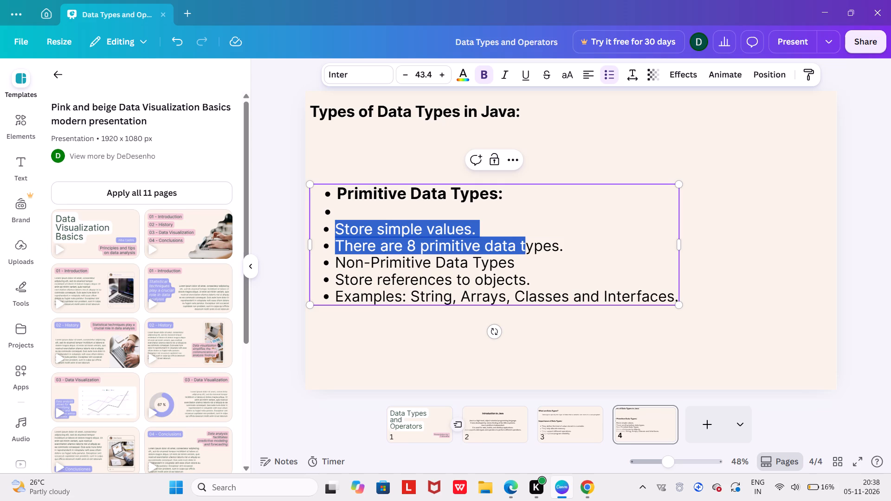
{"action": "left_click_drag", "start_coordinate": [524, 252], "coordinate": [575, 245]}
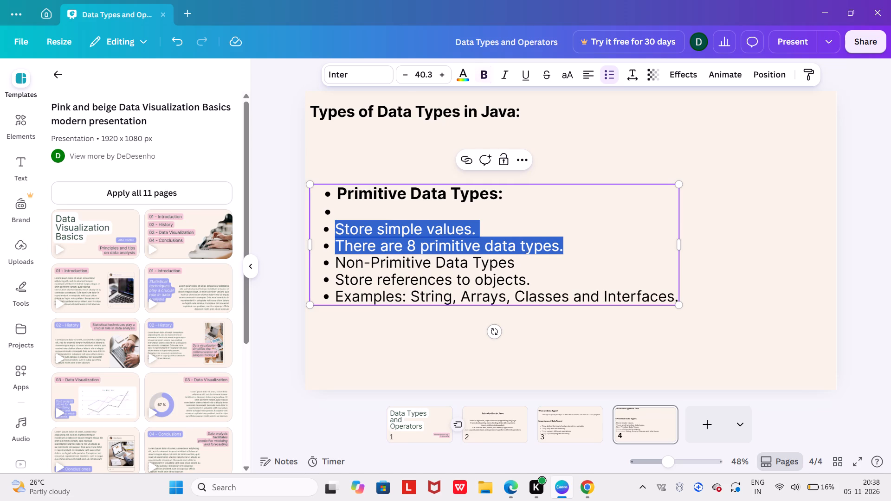
{"action": "triple_click", "coordinate": [403, 79]}
{"action": "triple_click", "coordinate": [403, 79]}
{"action": "triple_click", "coordinate": [403, 79]}
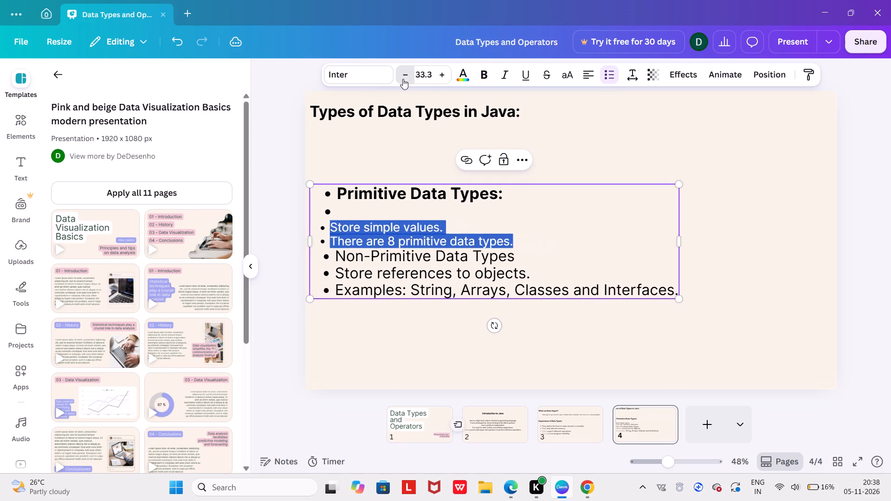
Remove the empty line under "Primitive Data Types:" and the bullets from its two sub-points.
{"action": "left_click", "coordinate": [330, 212]}
{"action": "key", "text": "BackSpace"}
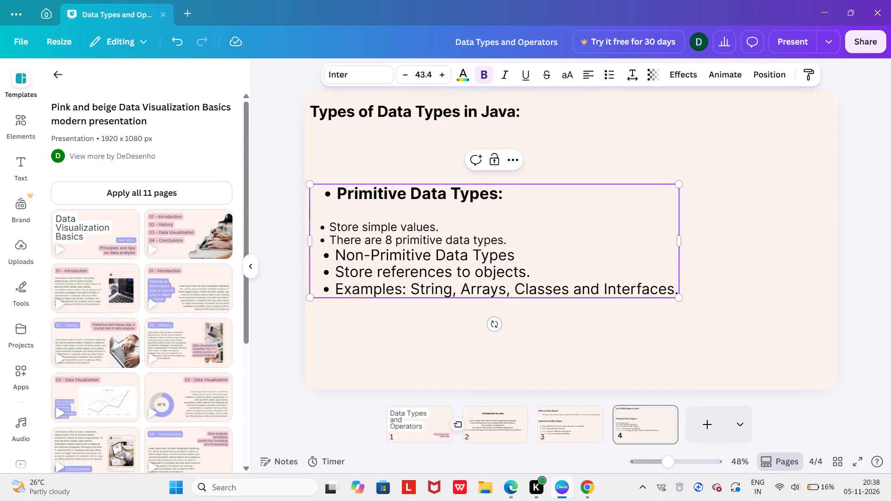
{"action": "left_click", "coordinate": [323, 227]}
{"action": "key", "text": "BackSpace"}
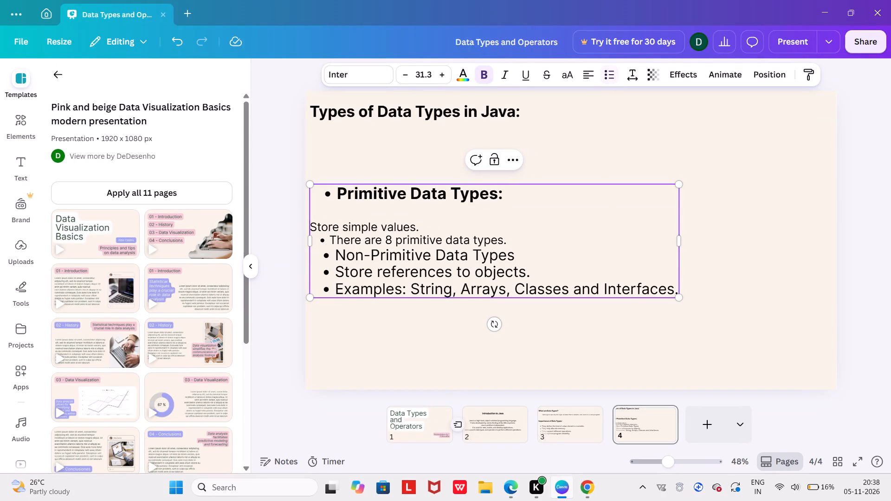
{"action": "key", "text": "BackSpace"}
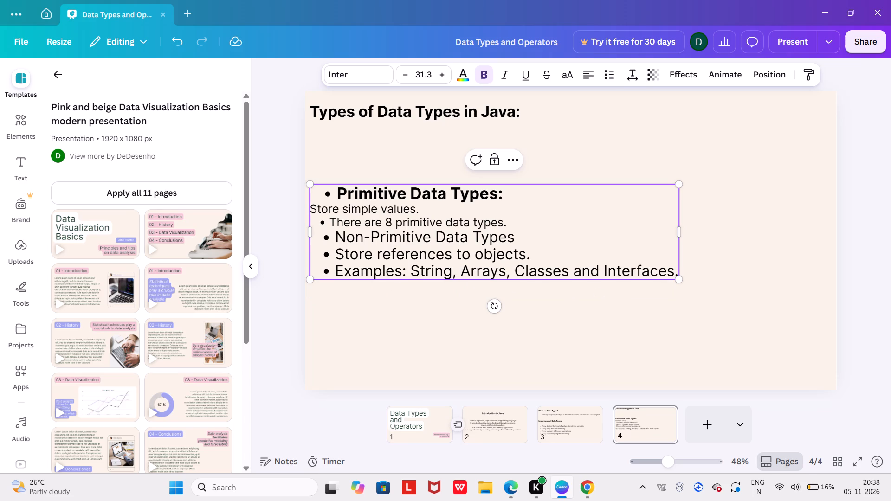
{"action": "left_click", "coordinate": [327, 221]}
{"action": "key", "text": "BackSpace"}
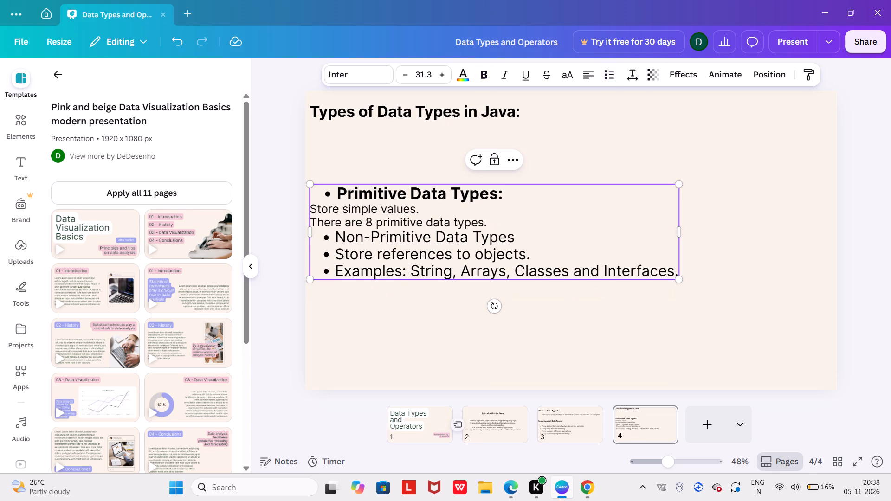
Make the "Non-Primitive Data Types" line bold and end it with a colon.
{"action": "triple_click", "coordinate": [333, 237]}
{"action": "left_click", "coordinate": [486, 72]}
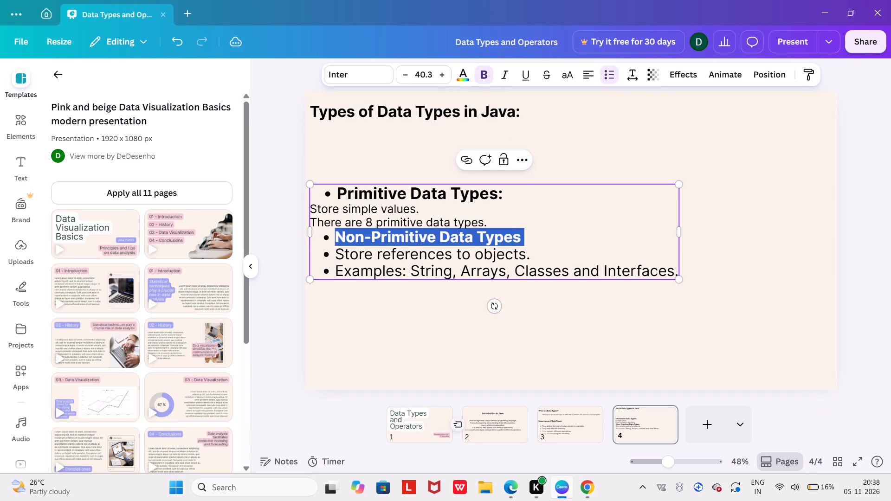
{"action": "left_click", "coordinate": [519, 235]}
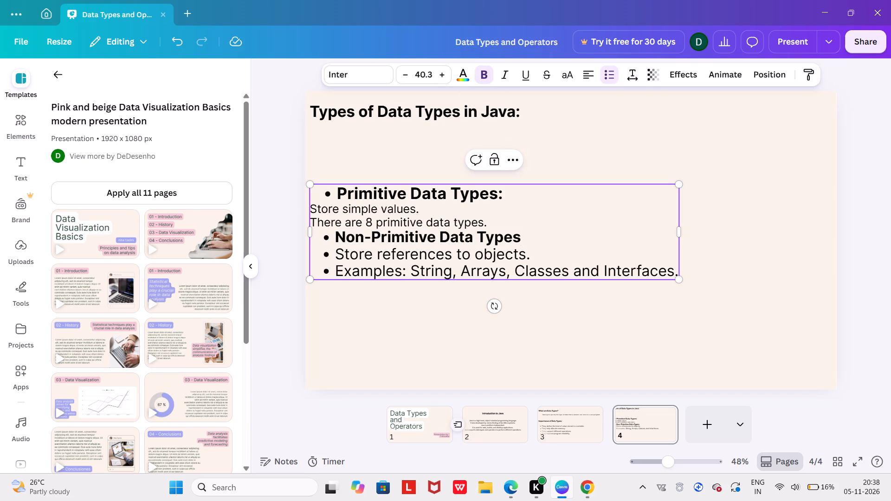
{"action": "key", "text": "shift+colon"}
Insert two empty lines below and two above the "Non-Primitive Data Types:" line.
{"action": "key", "text": "Return"}
{"action": "key", "text": "Return"}
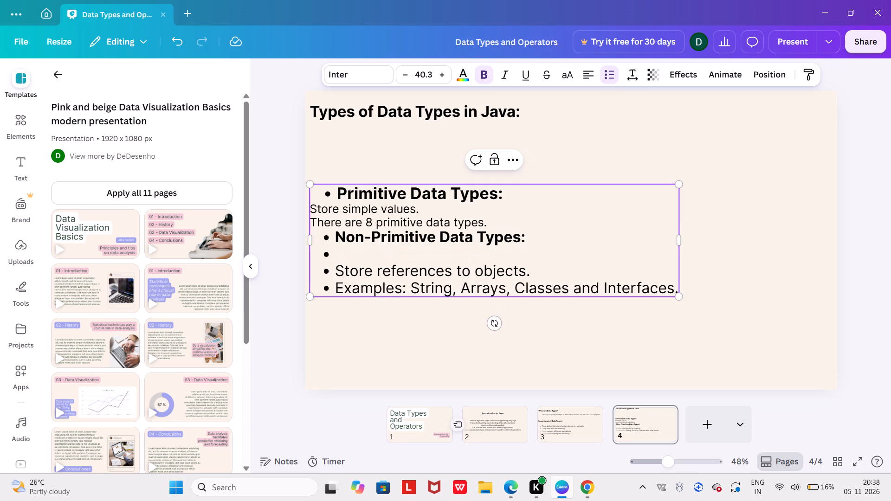
{"action": "key", "text": "Return"}
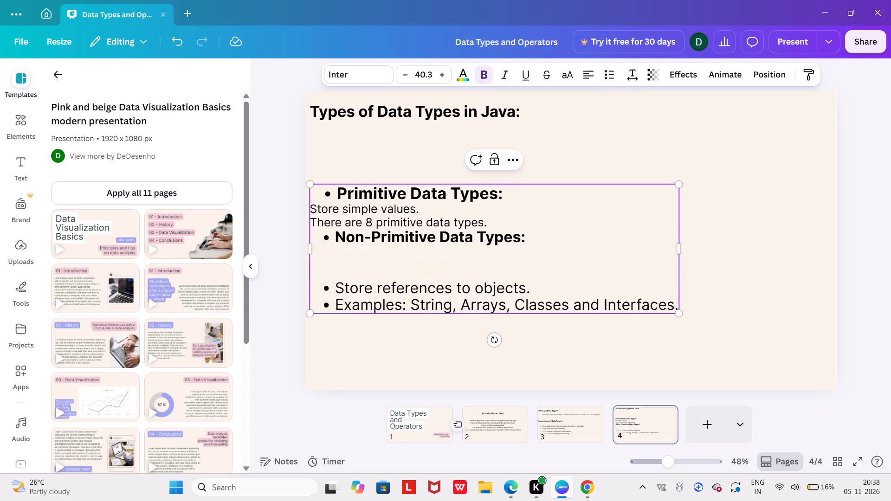
{"action": "left_click", "coordinate": [339, 231]}
{"action": "key", "text": "Return"}
{"action": "key", "text": "Return"}
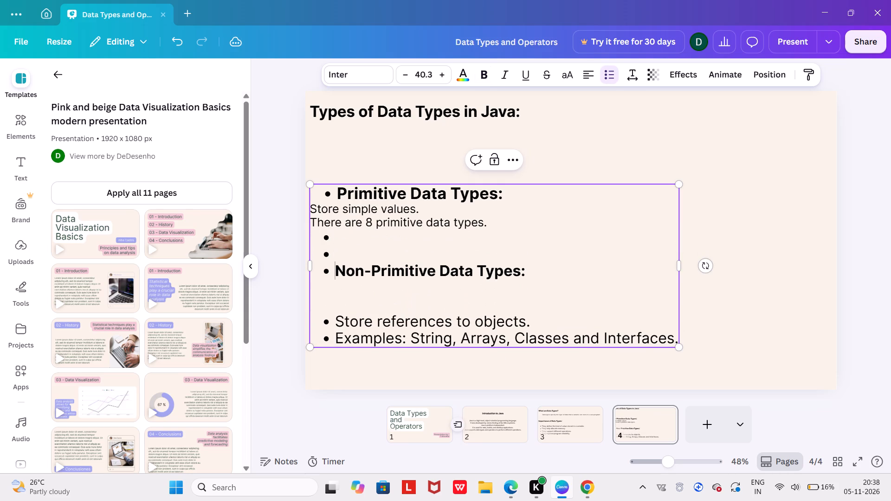
Insert an empty line between "Primitive Data Types:" and "Store simple values.".
{"action": "left_click", "coordinate": [310, 209]}
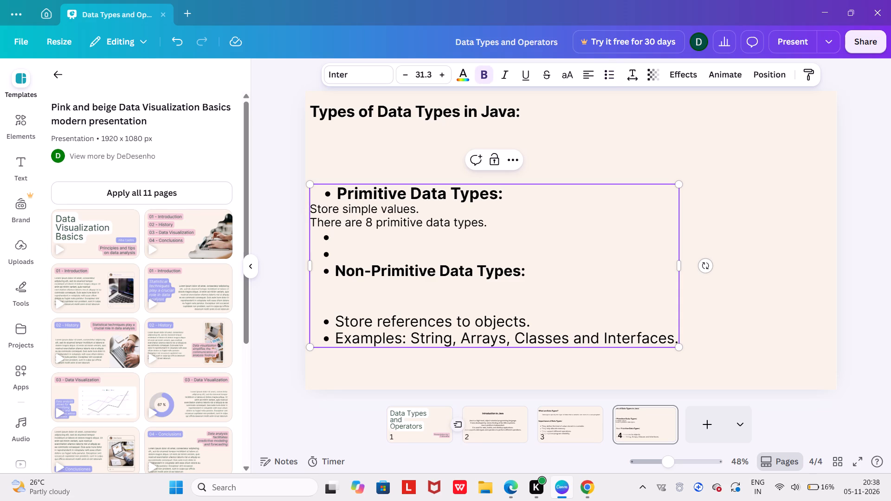
{"action": "key", "text": "Return"}
{"action": "double_click", "coordinate": [310, 209]}
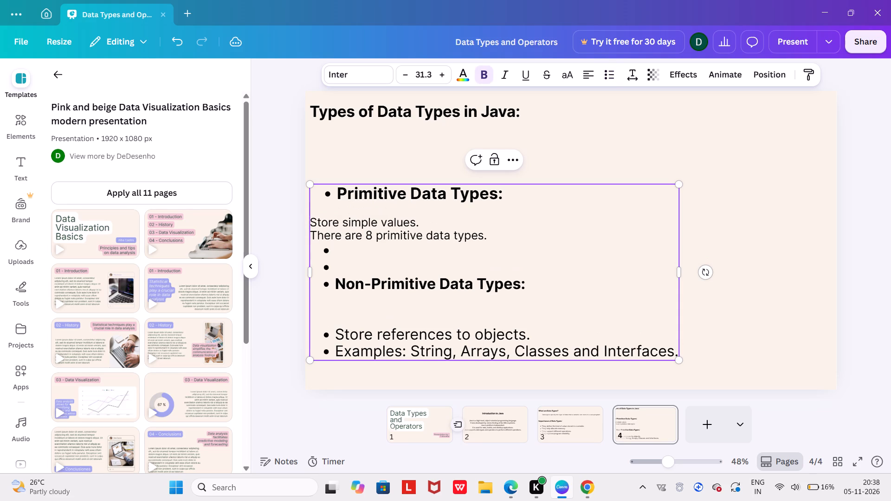
Apply bullets to the "There are 8 primitive data types." and "Store simple values." lines.
{"action": "triple_click", "coordinate": [315, 228]}
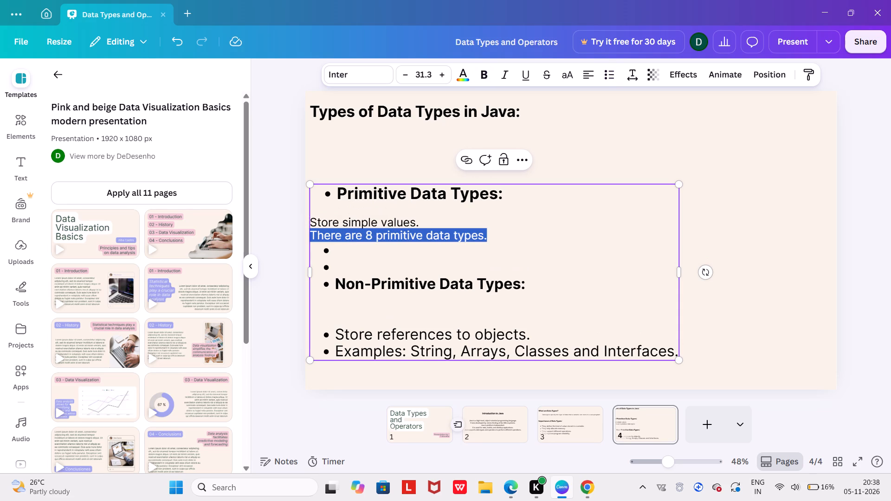
{"action": "left_click", "coordinate": [608, 77]}
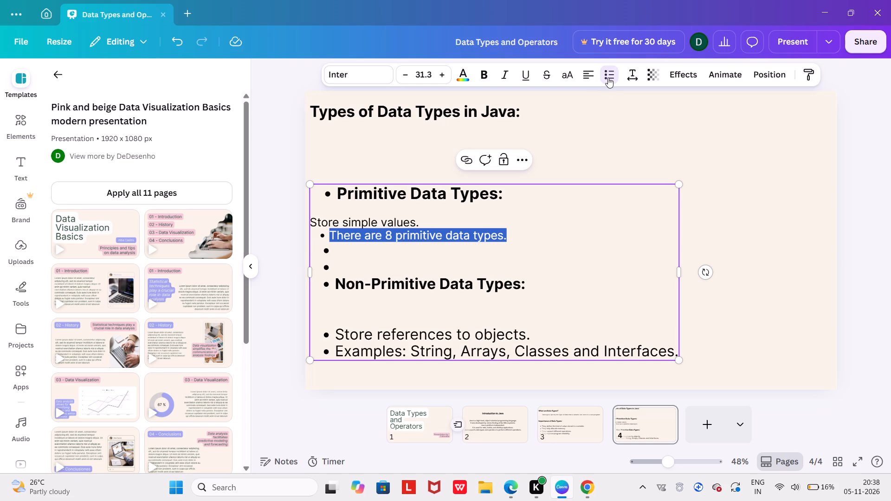
{"action": "triple_click", "coordinate": [344, 218]}
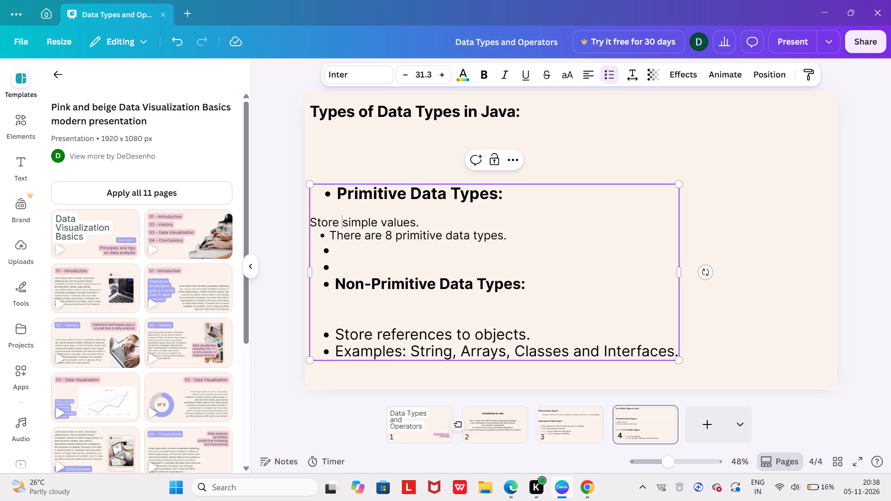
{"action": "left_click", "coordinate": [608, 74]}
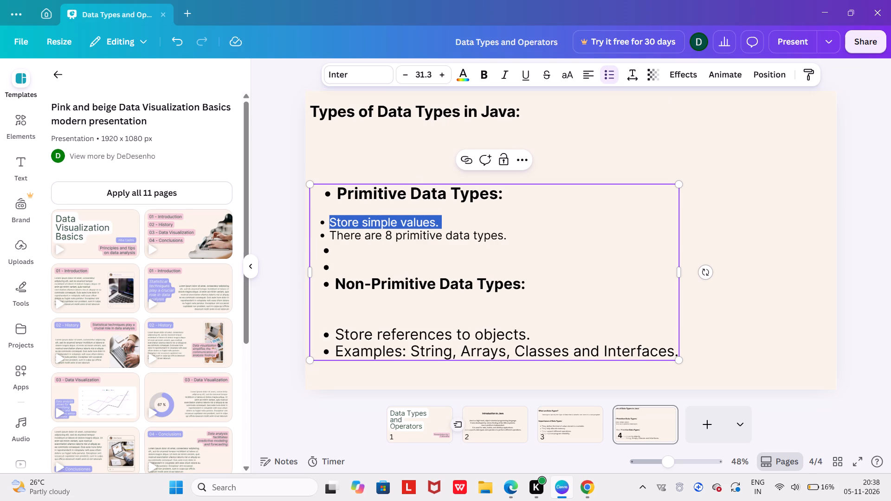
Set the "Store simple values." and "There are 8 primitive data types." lines to font size 35.3.
{"action": "double_click", "coordinate": [442, 71]}
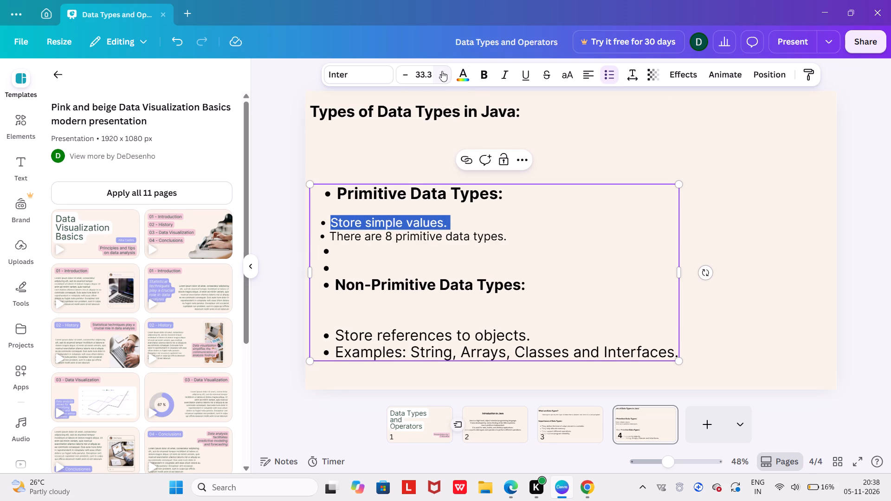
{"action": "double_click", "coordinate": [442, 71]}
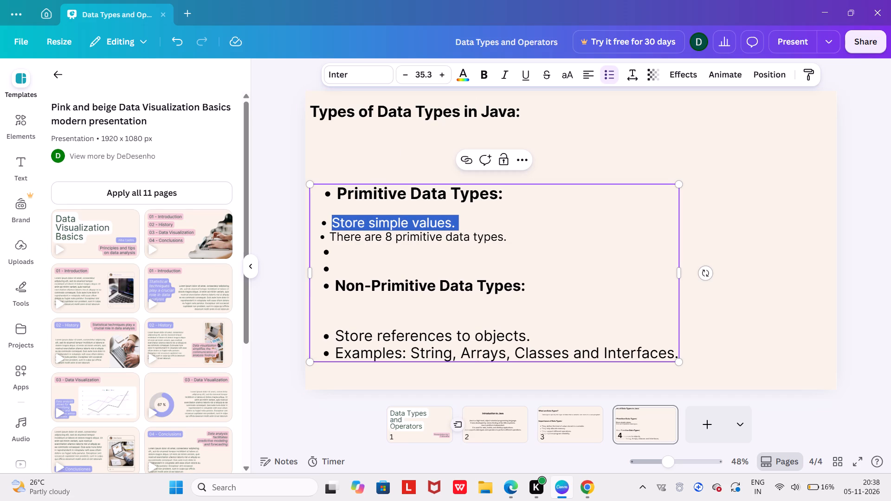
{"action": "double_click", "coordinate": [366, 233]}
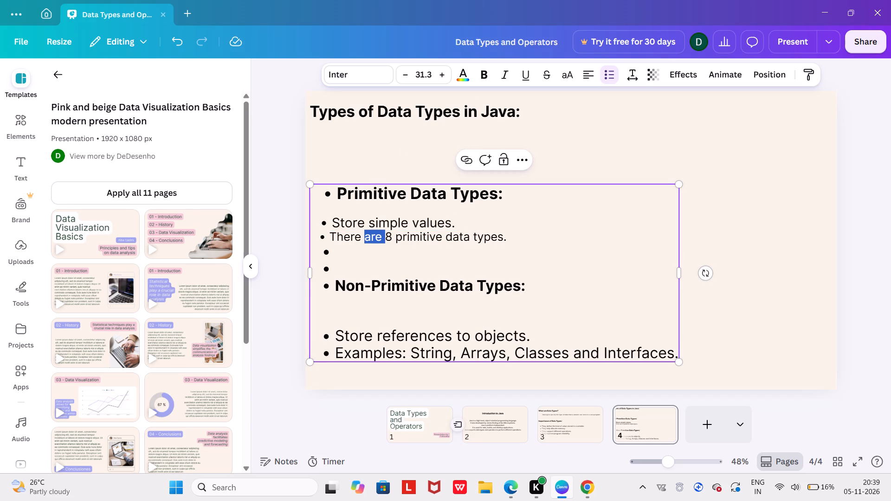
{"action": "triple_click", "coordinate": [366, 233]}
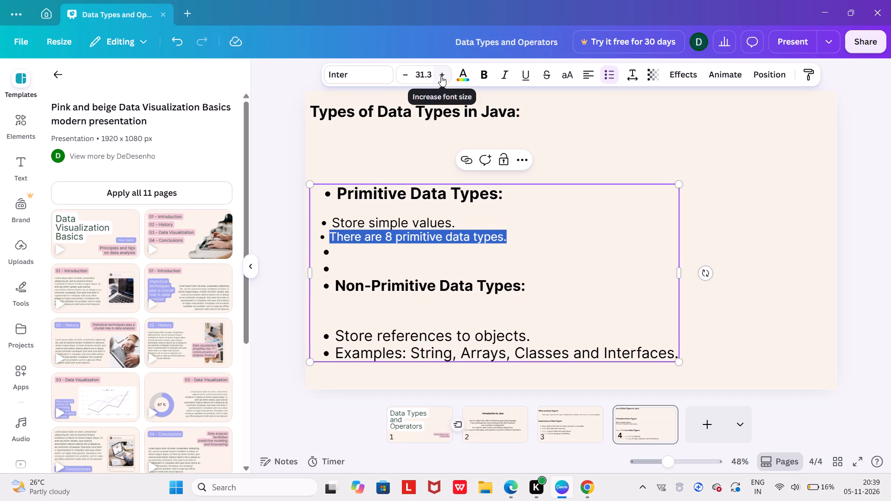
{"action": "triple_click", "coordinate": [441, 76]}
{"action": "left_click", "coordinate": [441, 76]}
{"action": "left_click", "coordinate": [441, 76]}
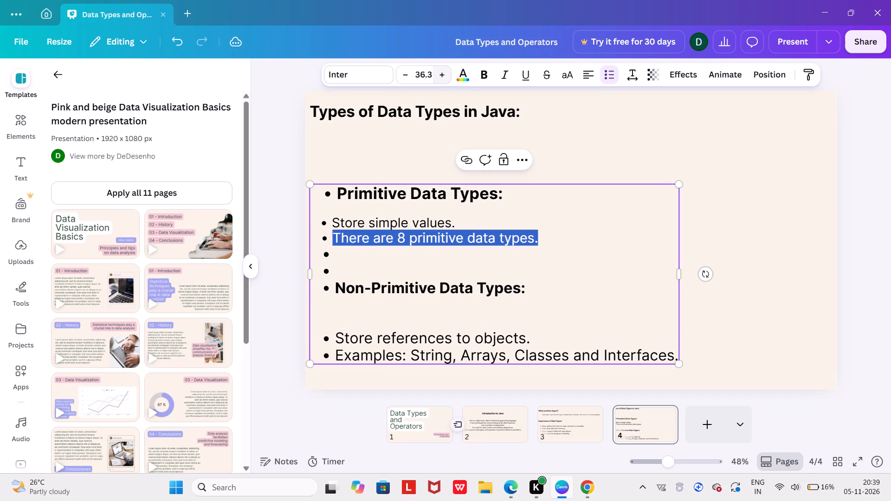
{"action": "left_click", "coordinate": [407, 79]}
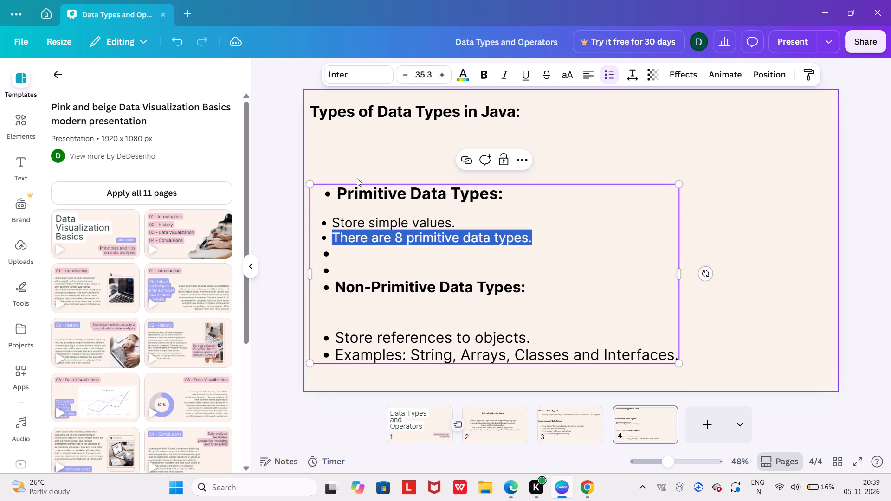
Reduce the two empty bulleted lines above "Non-Primitive Data Types:" to one empty line without a bullet.
{"action": "left_click", "coordinate": [345, 258]}
{"action": "left_click", "coordinate": [339, 270]}
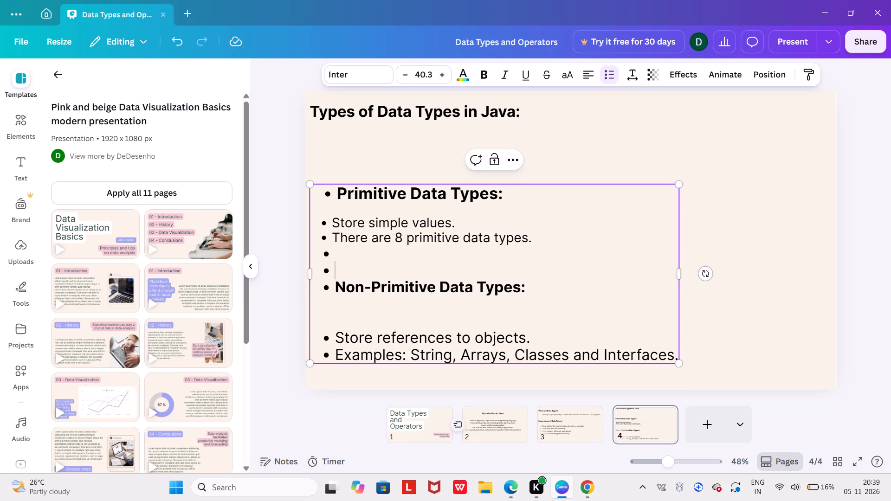
{"action": "key", "text": "BackSpace"}
{"action": "key", "text": "BackSpace"}
{"action": "key", "text": "BackSpace"}
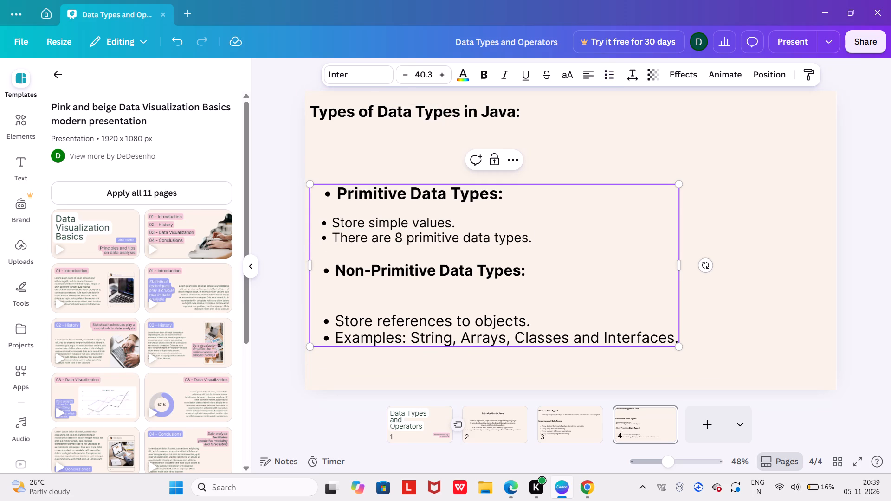
Remove the bullets from the "Store references to objects." and "Examples" lines and delete the two empty lines above them.
{"action": "left_click", "coordinate": [319, 324]}
{"action": "key", "text": "BackSpace"}
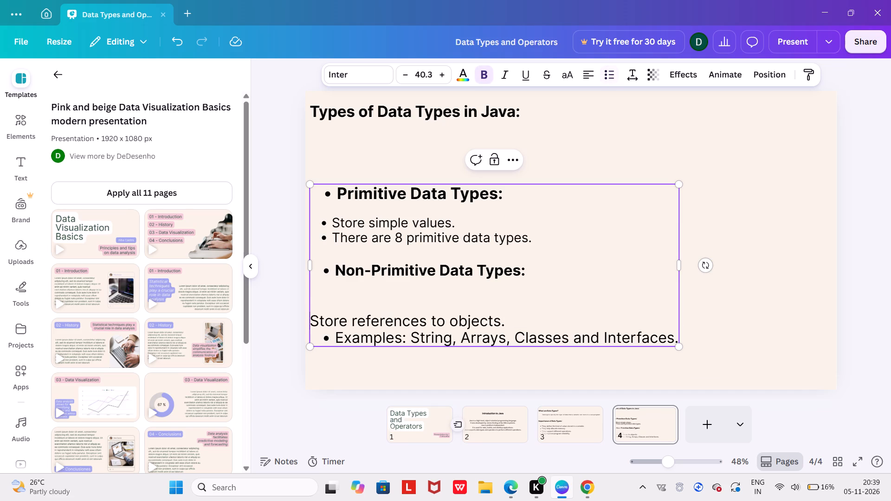
{"action": "key", "text": "BackSpace"}
{"action": "key", "text": "BackSpace"}
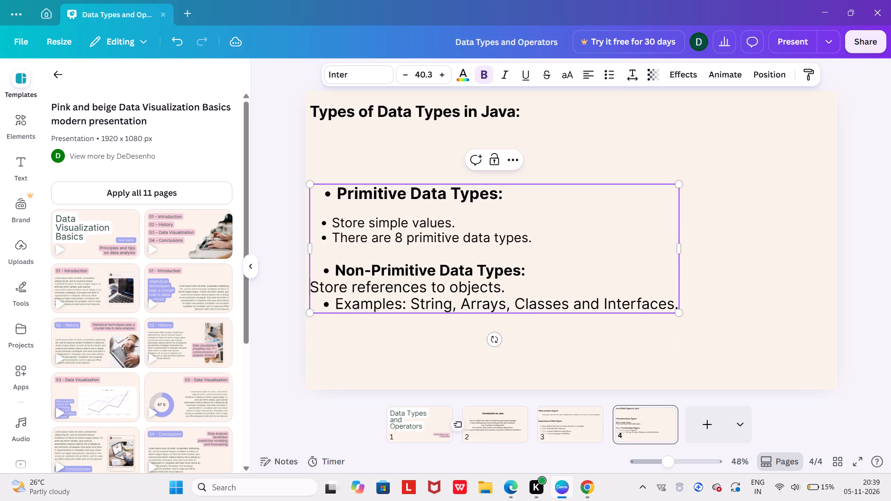
{"action": "left_click", "coordinate": [335, 303]}
{"action": "key", "text": "BackSpace"}
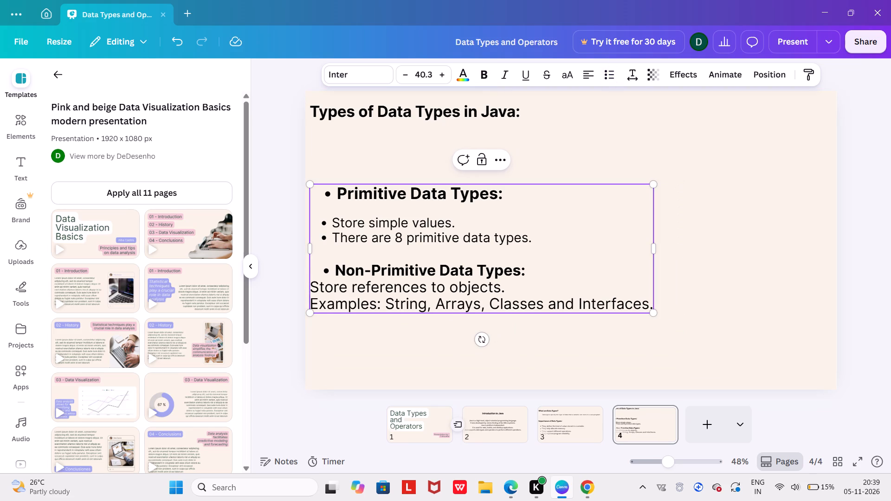
Set the "Store references to objects." and "Examples" lines to font size 35.3 and apply bullets to them.
{"action": "left_click_drag", "start_coordinate": [313, 287], "coordinate": [627, 302]}
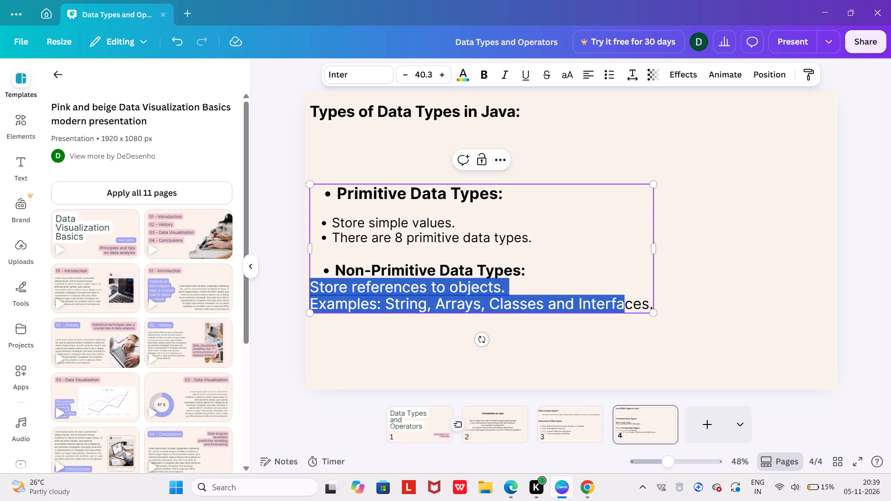
{"action": "left_click_drag", "start_coordinate": [627, 302], "coordinate": [651, 306]}
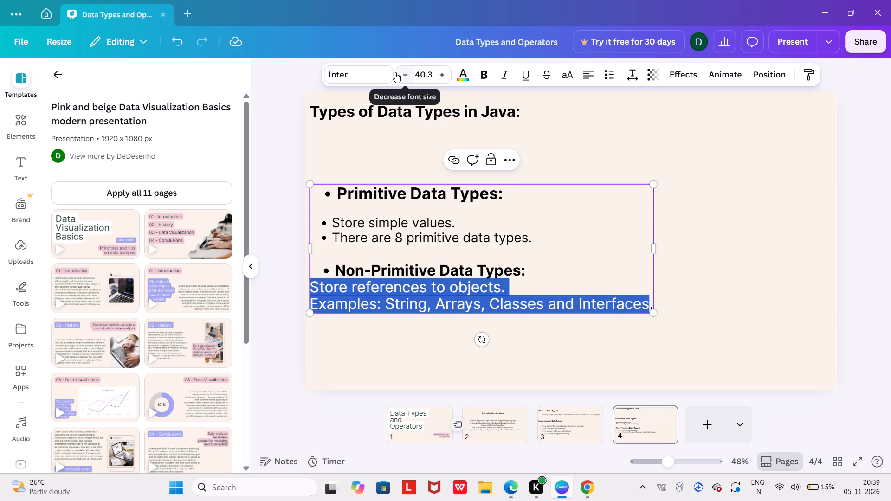
{"action": "triple_click", "coordinate": [408, 73]}
{"action": "left_click", "coordinate": [408, 73]}
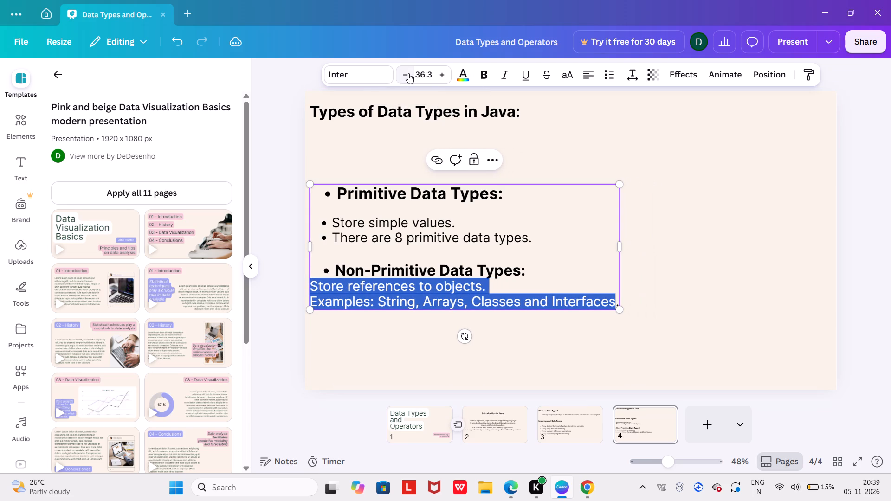
{"action": "left_click", "coordinate": [408, 73]}
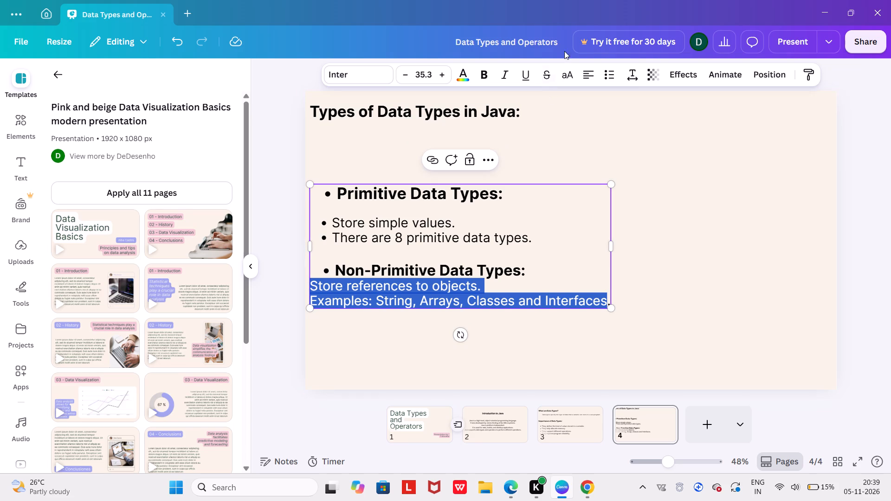
{"action": "left_click", "coordinate": [611, 72]}
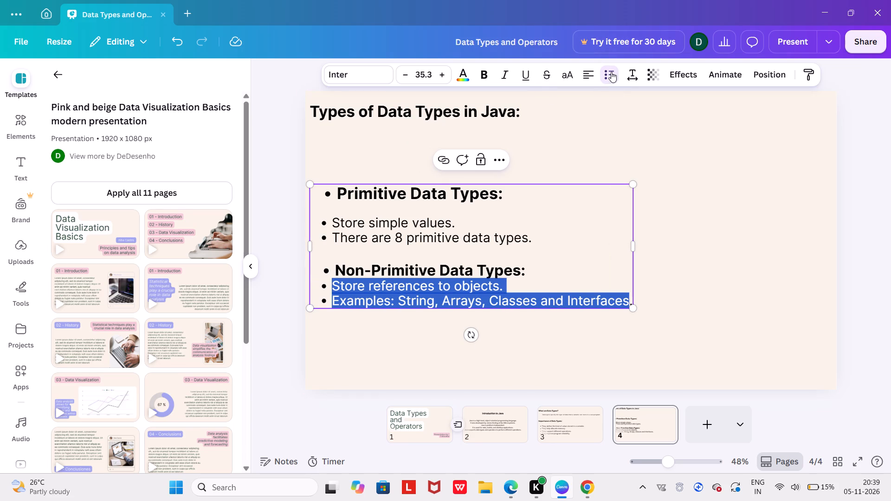
Insert an empty line between "Non-Primitive Data Types:" and "Store references to objects.".
{"action": "left_click", "coordinate": [536, 278]}
{"action": "key", "text": "Return"}
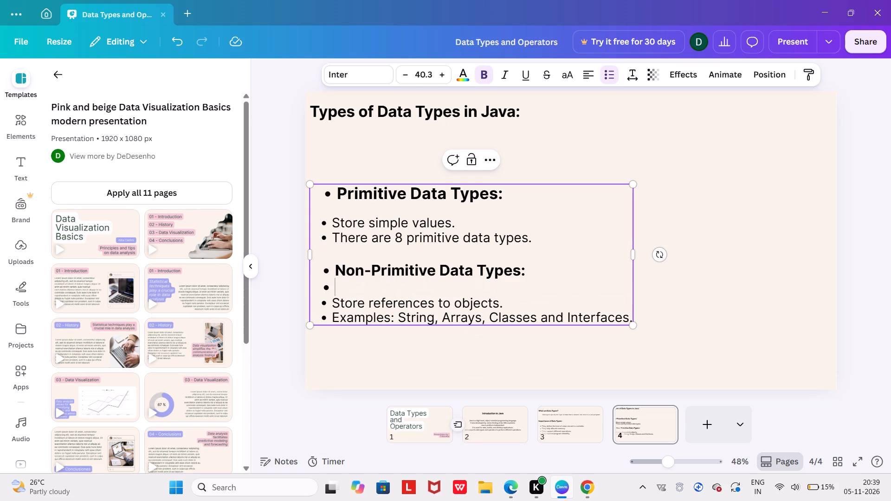
{"action": "left_click", "coordinate": [720, 291]}
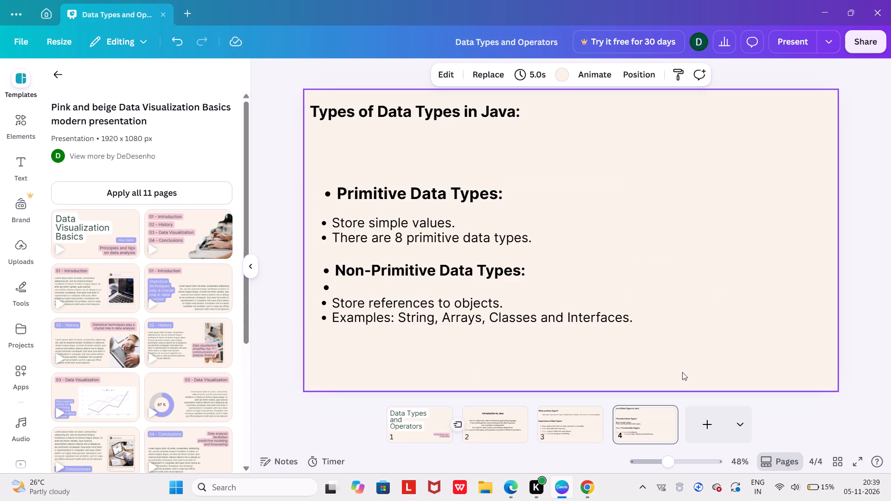
Move the "Types of Data Types in Java:" title slightly down, closer to the bulleted text.
{"action": "left_click", "coordinate": [477, 116]}
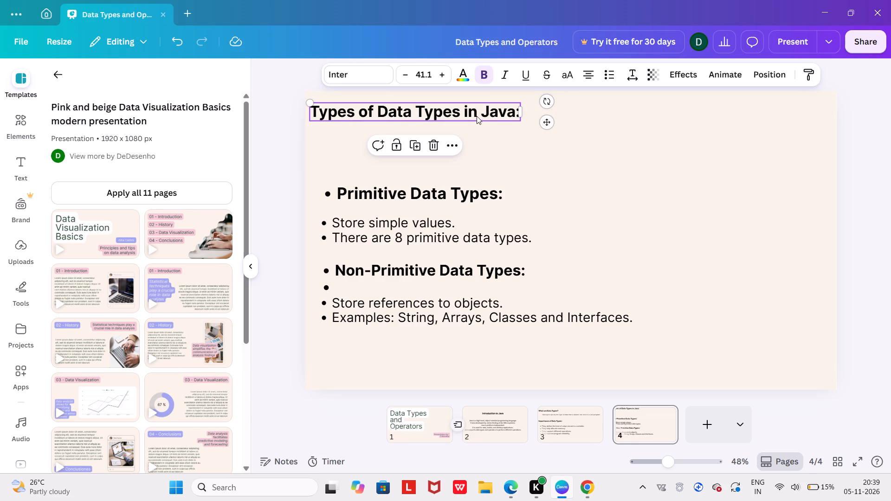
{"action": "left_click", "coordinate": [431, 115]}
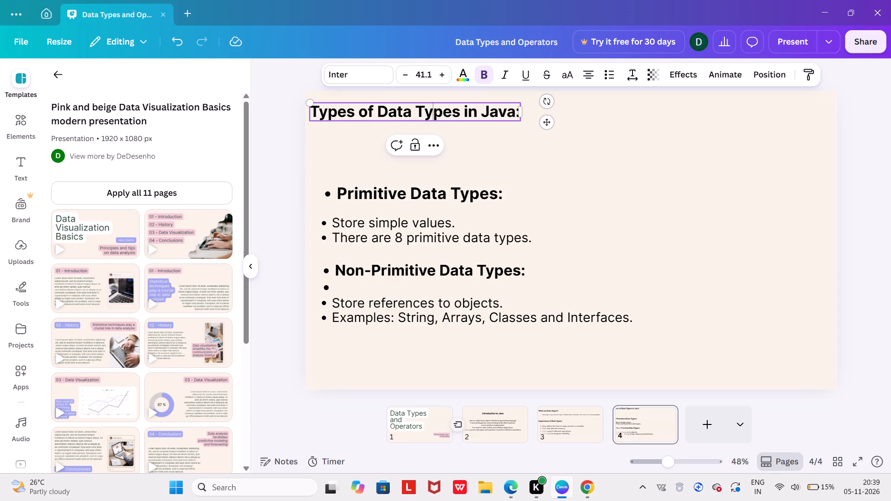
{"action": "left_click", "coordinate": [429, 120]}
{"action": "left_click_drag", "start_coordinate": [428, 122], "coordinate": [427, 141]}
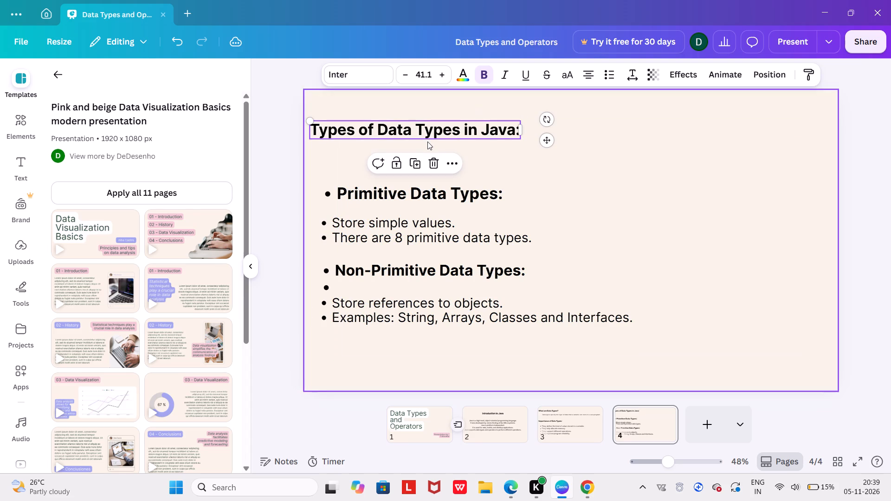
Set the "Types of Data Types in Java:" title to font size 42.1.
{"action": "double_click", "coordinate": [423, 130]}
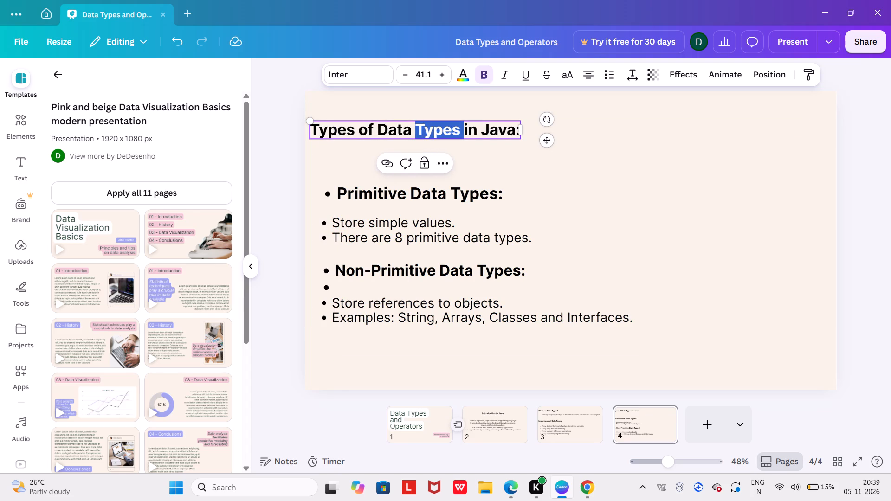
{"action": "triple_click", "coordinate": [423, 130]}
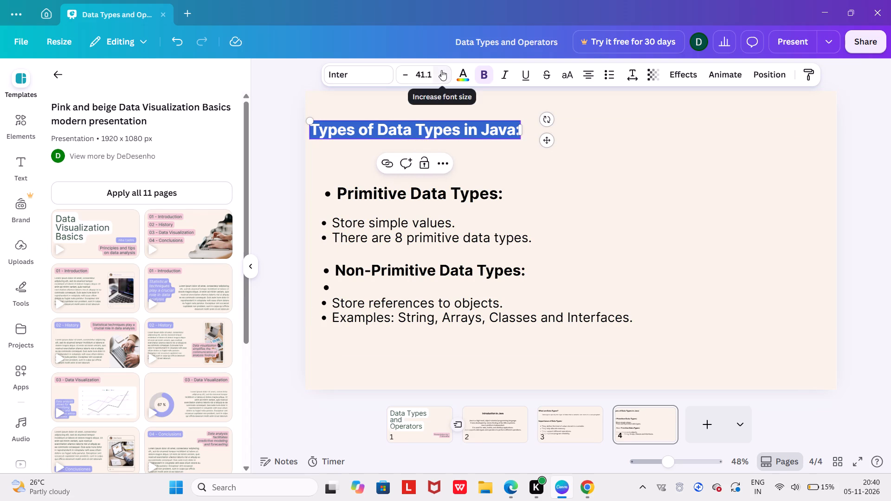
{"action": "left_click", "coordinate": [441, 70]}
{"action": "left_click", "coordinate": [441, 70]}
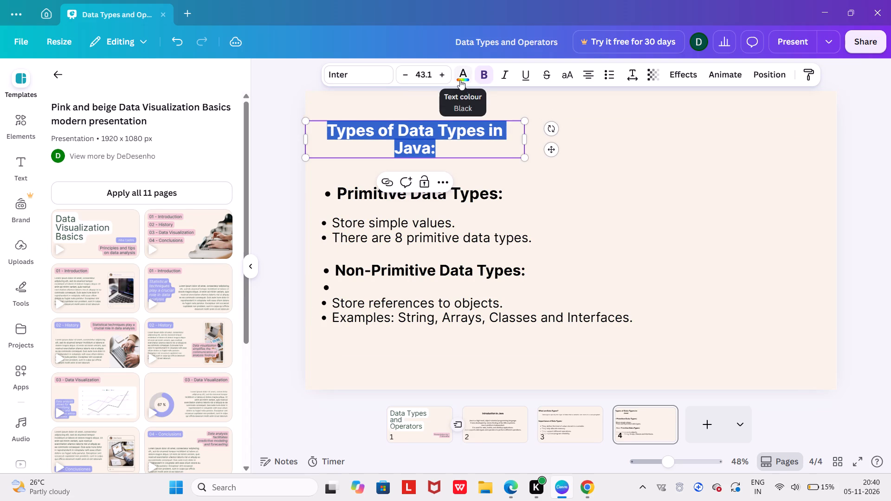
{"action": "left_click", "coordinate": [402, 74]}
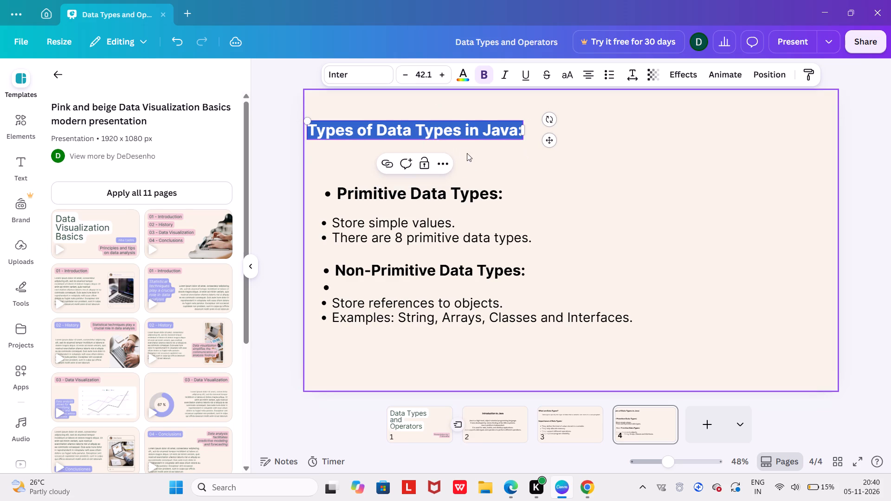
{"action": "left_click", "coordinate": [534, 163]}
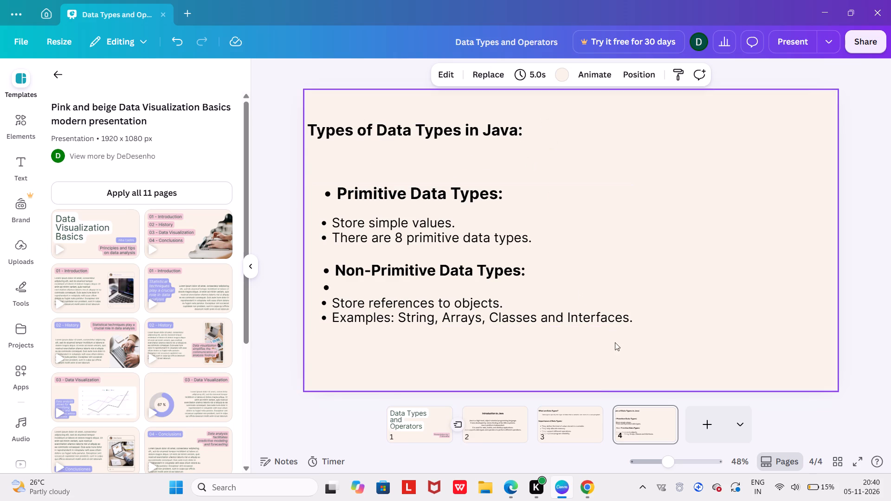
Add a blank fifth page to the presentation.
{"action": "left_click", "coordinate": [701, 423]}
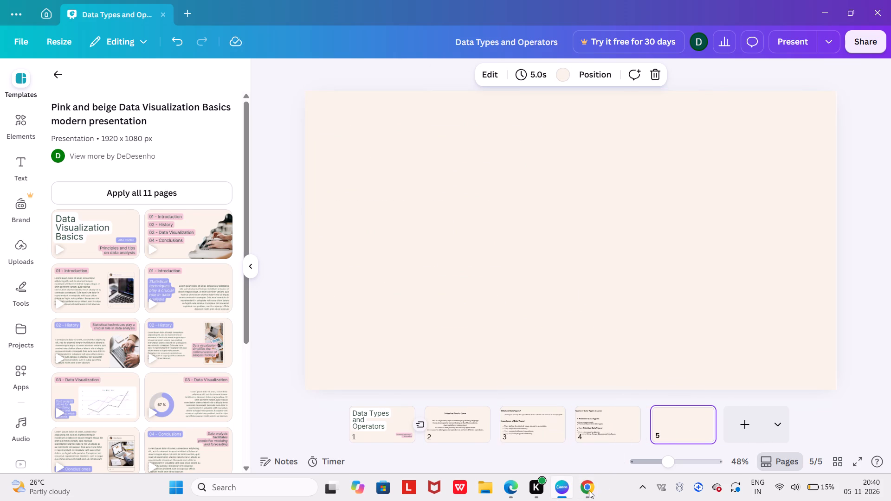
Switch to ChatGPT in Chrome and copy the Slide 7 text from "What are Operators in Java?" through "Example:".
{"action": "left_click", "coordinate": [580, 436]}
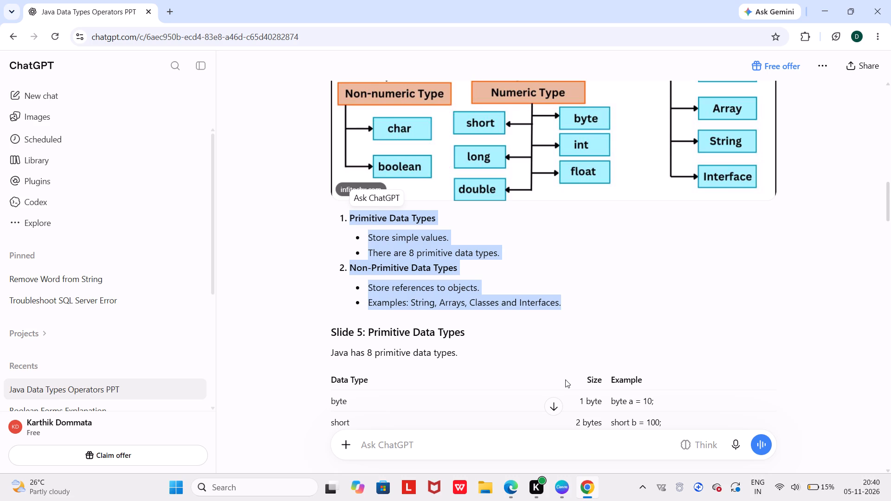
{"action": "scroll", "coordinate": [565, 379], "scroll_direction": "down", "scroll_amount": 6}
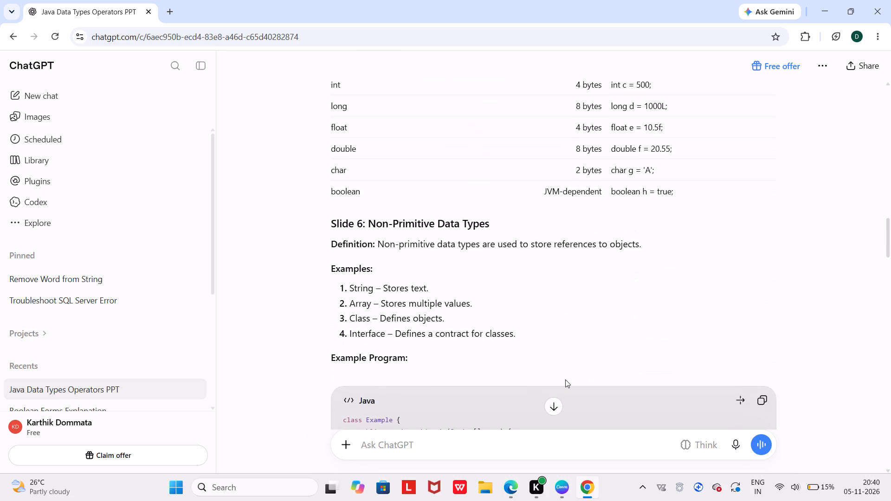
{"action": "scroll", "coordinate": [565, 379], "scroll_direction": "down", "scroll_amount": 5}
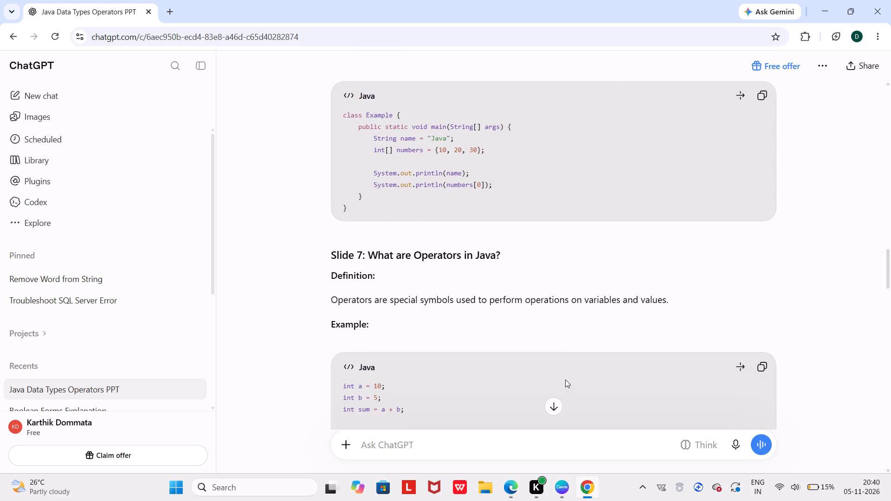
{"action": "scroll", "coordinate": [565, 379], "scroll_direction": "down", "scroll_amount": 2}
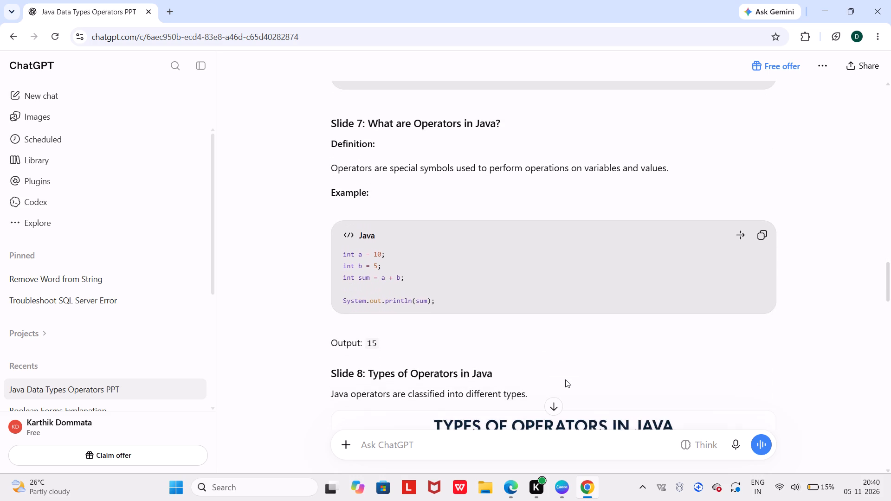
{"action": "scroll", "coordinate": [565, 379], "scroll_direction": "down", "scroll_amount": 2}
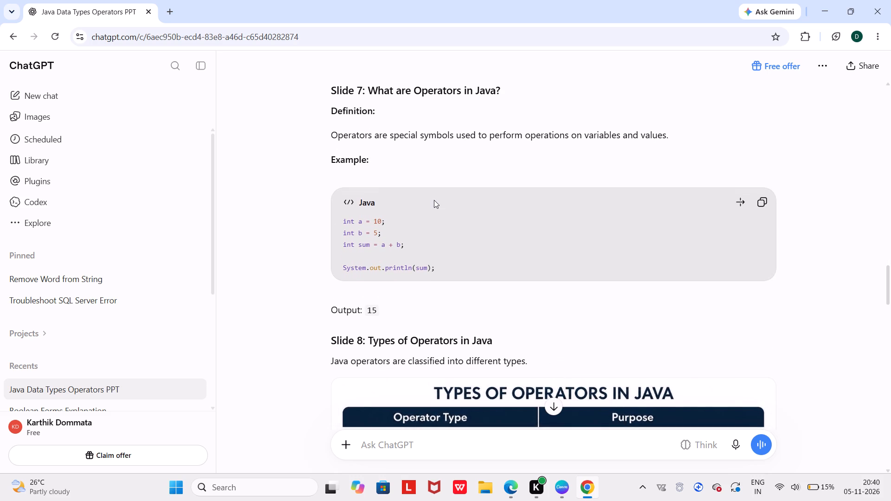
{"action": "left_click_drag", "start_coordinate": [365, 89], "coordinate": [575, 193]}
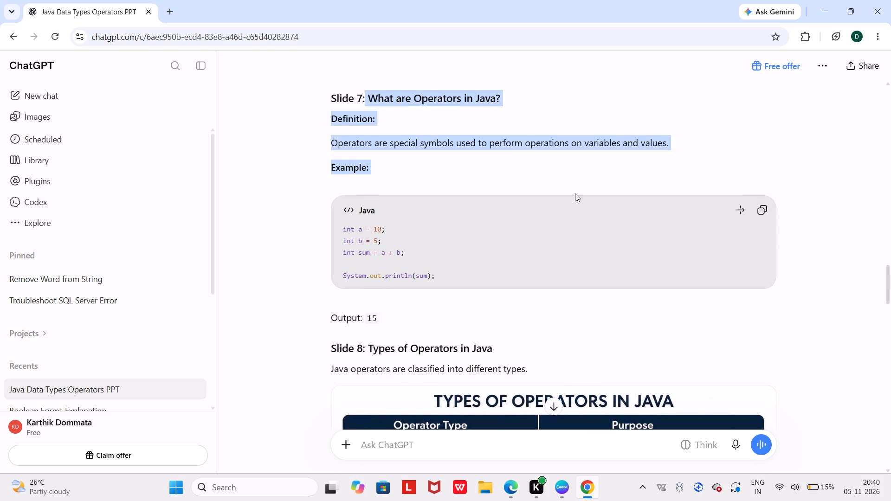
{"action": "left_click_drag", "start_coordinate": [575, 193], "coordinate": [681, 145]}
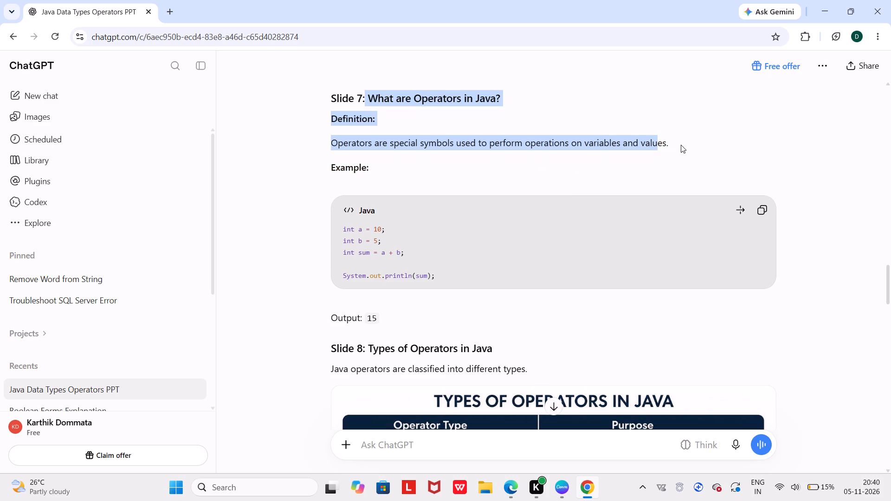
{"action": "left_click_drag", "start_coordinate": [681, 145], "coordinate": [653, 167]}
{"action": "key", "text": "ctrl+c"}
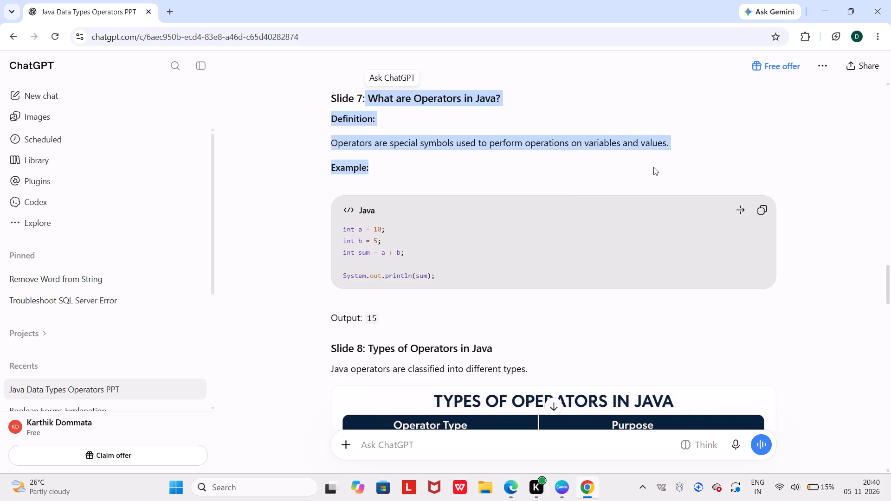
Switch to Canva, paste the copied operators text onto blank page 5 and left-align it.
{"action": "left_click", "coordinate": [568, 492]}
{"action": "left_click", "coordinate": [506, 294]}
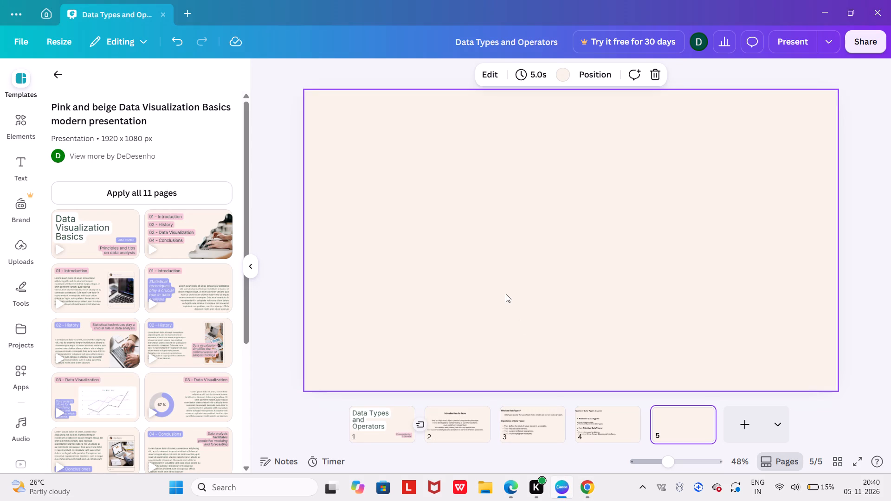
{"action": "key", "text": "ctrl+v"}
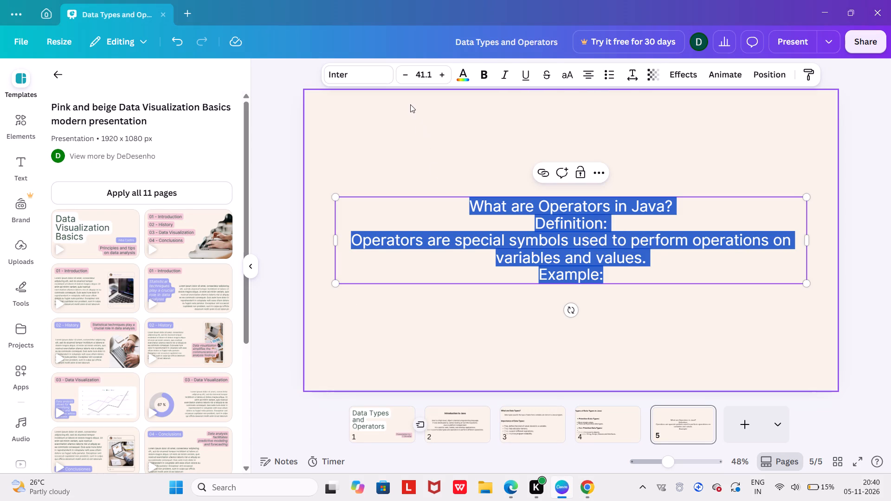
{"action": "left_click", "coordinate": [590, 76]}
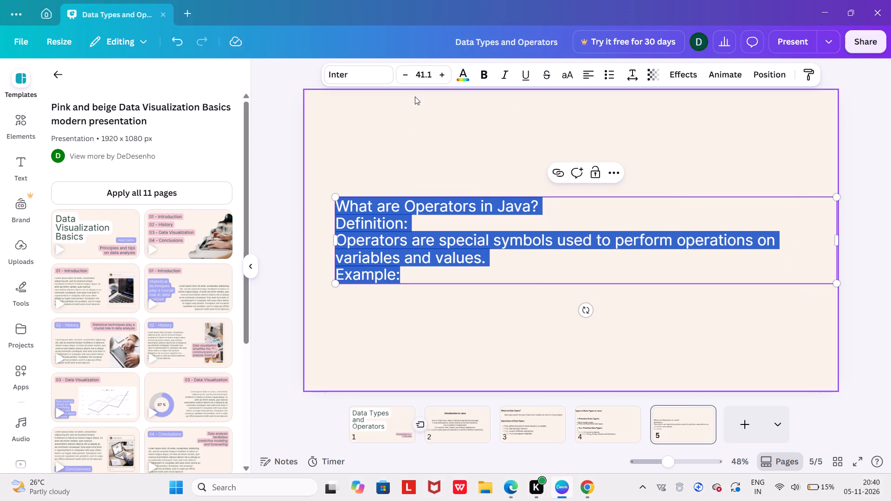
Delete the word "Definition:" from the pasted text, leaving a blank line beneath the heading.
{"action": "left_click", "coordinate": [408, 224]}
{"action": "key", "text": "BackSpace"}
{"action": "key", "text": "BackSpace"}
{"action": "key", "text": "BackSpace"}
{"action": "key", "text": "BackSpace"}
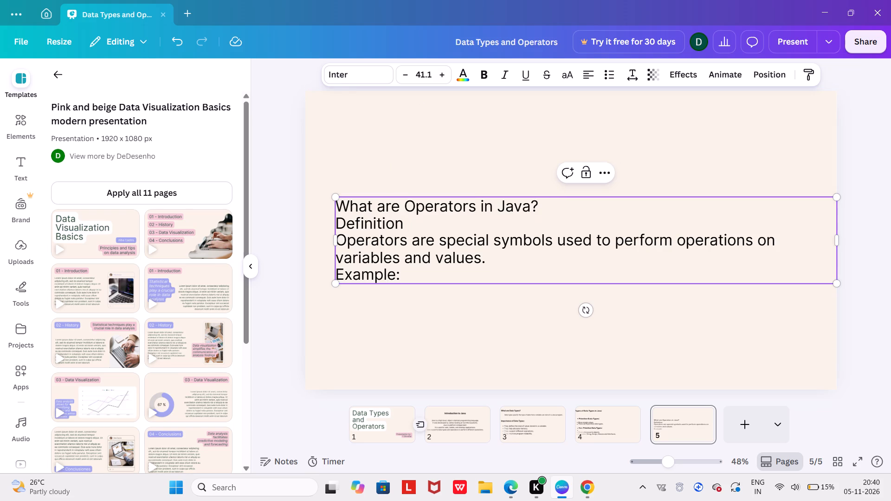
{"action": "key", "text": "BackSpace"}
{"action": "key", "text": "BackSpace"}
{"action": "key", "text": "BackSpace"}
{"action": "key", "text": "BackSpace"}
{"action": "key", "text": "BackSpace"}
{"action": "key", "text": "BackSpace"}
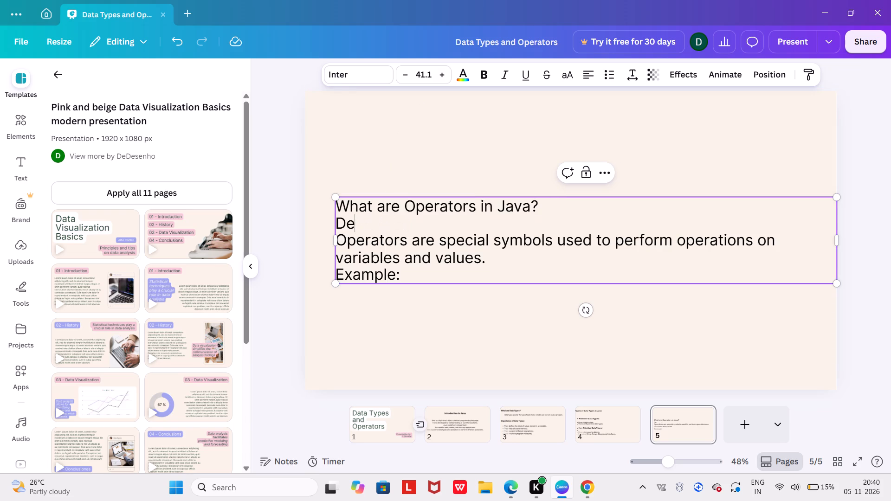
{"action": "key", "text": "BackSpace"}
Move the operators text box up to the top-left area of the slide.
{"action": "left_click_drag", "start_coordinate": [399, 194], "coordinate": [374, 110]}
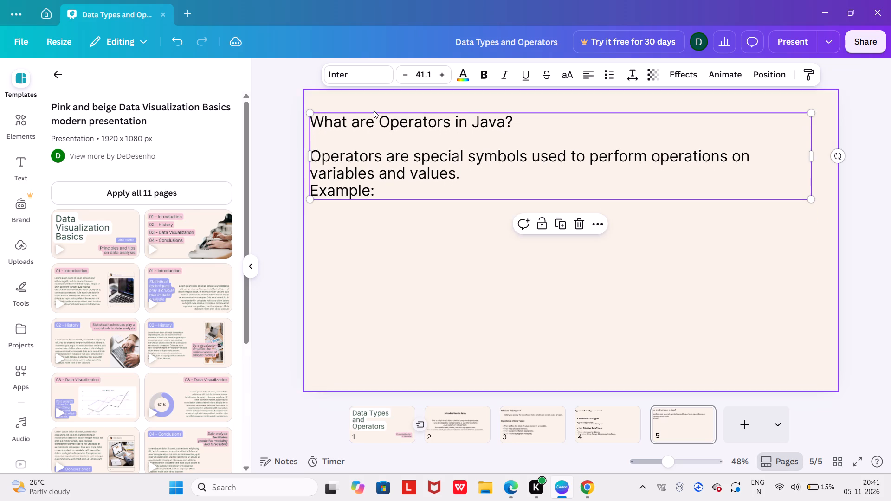
Make the heading "What are Operators in Java?" bold.
{"action": "triple_click", "coordinate": [374, 119]}
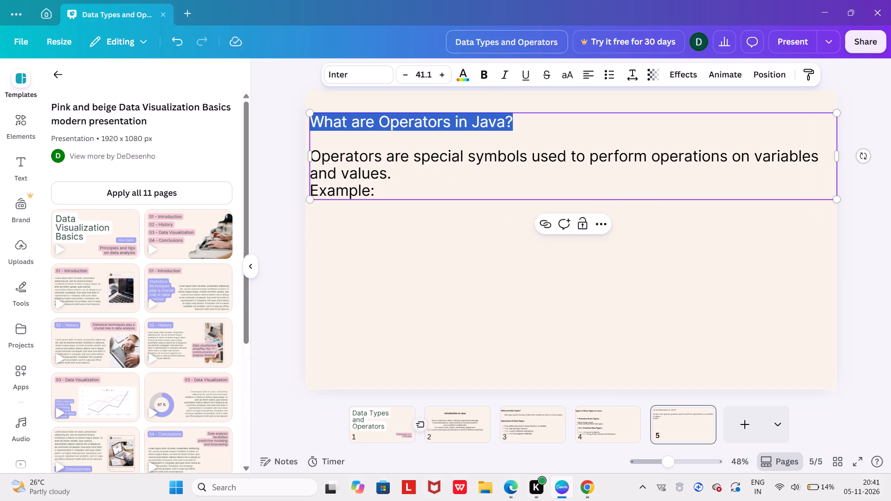
{"action": "left_click", "coordinate": [485, 75]}
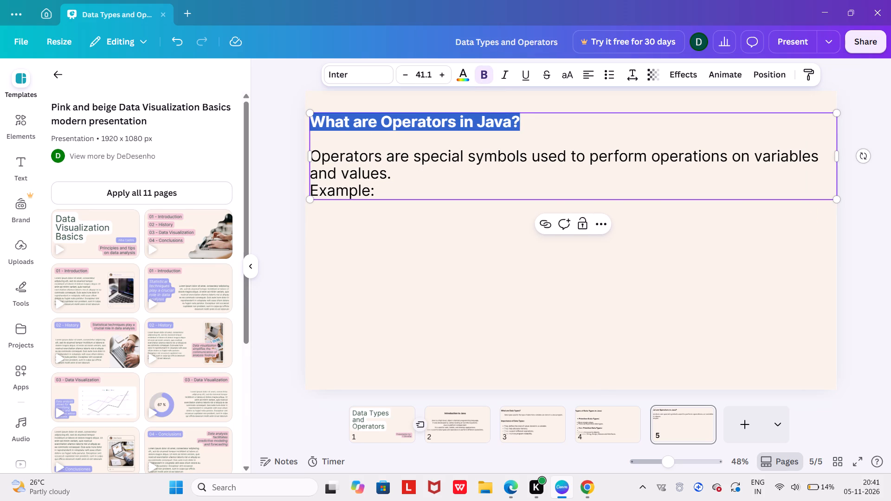
Set the sentence beginning "Operators are special symbols" to font size 36.1.
{"action": "triple_click", "coordinate": [317, 158]}
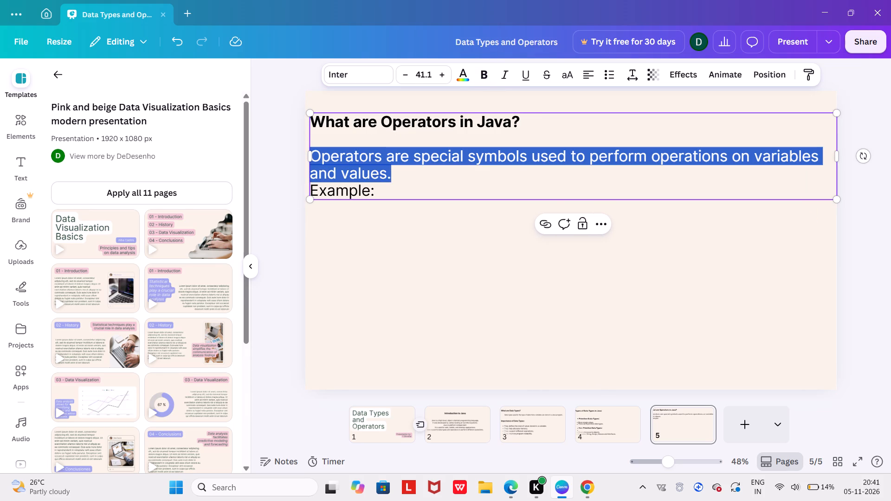
{"action": "triple_click", "coordinate": [405, 74]}
{"action": "left_click", "coordinate": [405, 74]}
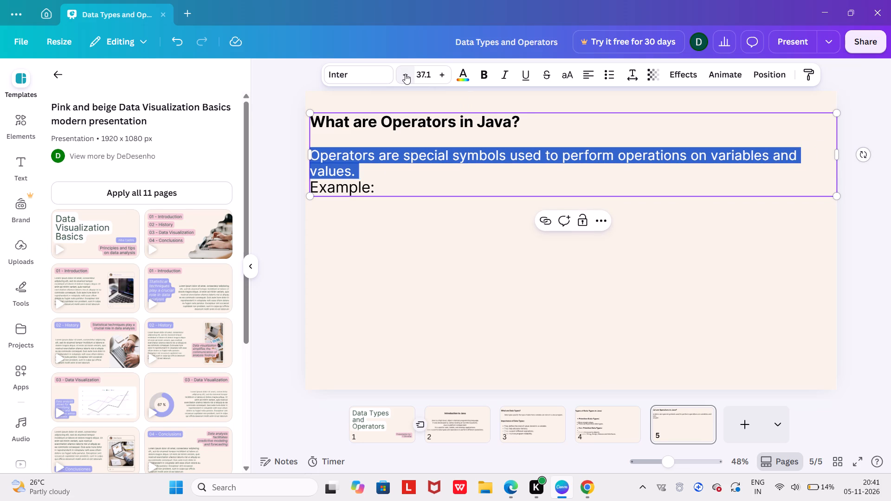
{"action": "left_click", "coordinate": [405, 74]}
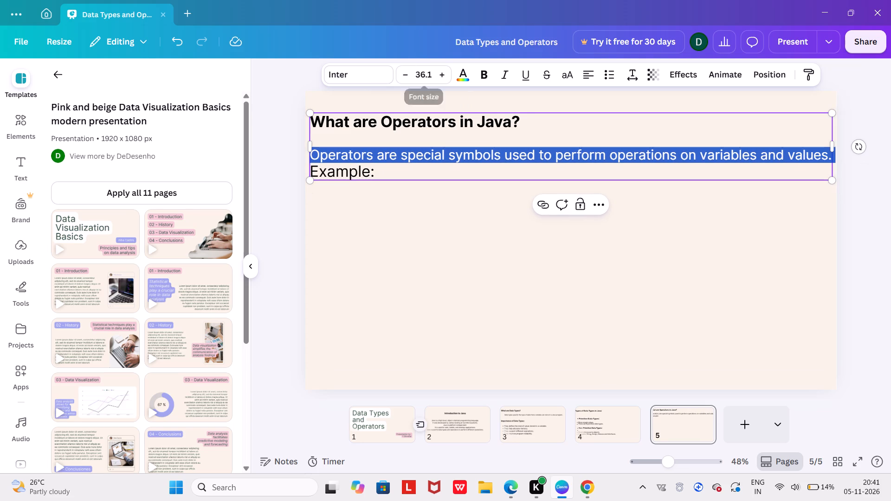
Set the "Example:" line to font size 37.1.
{"action": "triple_click", "coordinate": [374, 172]}
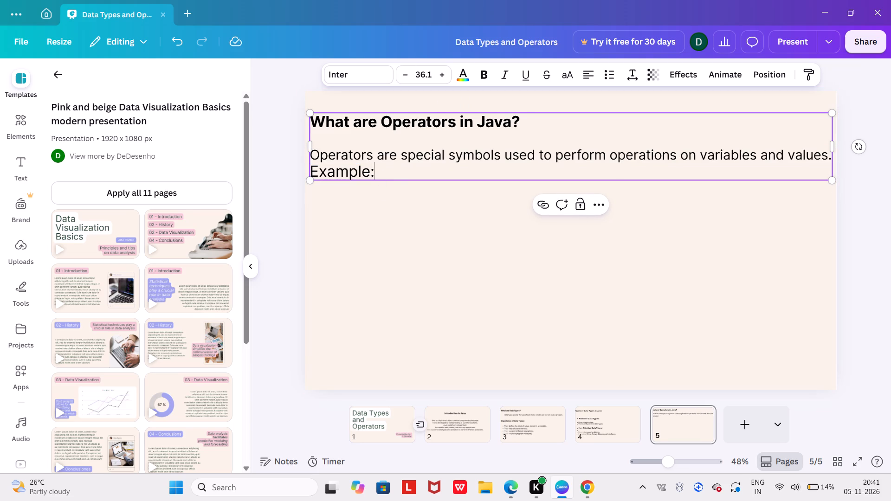
{"action": "triple_click", "coordinate": [404, 66]}
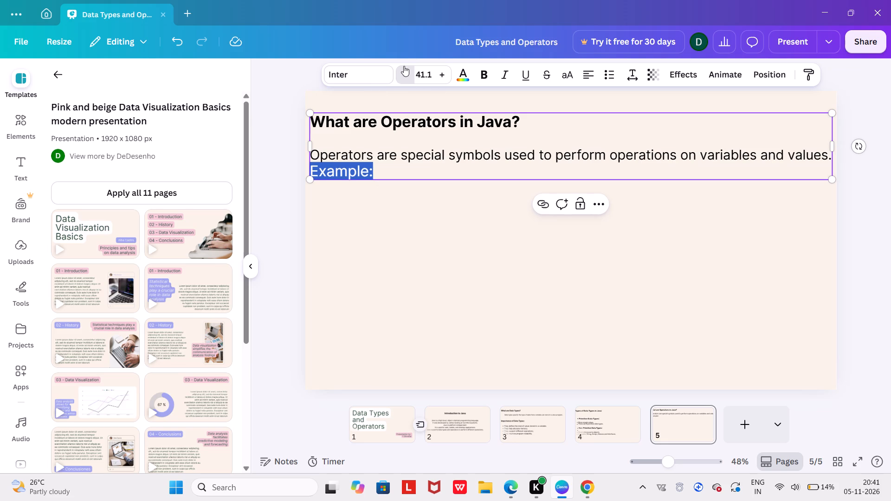
{"action": "left_click", "coordinate": [404, 66]}
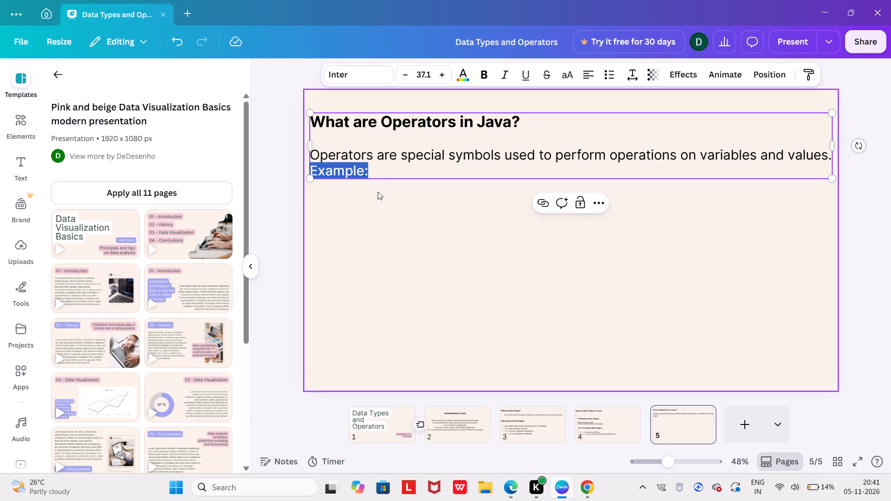
Insert a blank line between the operators definition sentence and "Example:".
{"action": "left_click", "coordinate": [368, 172]}
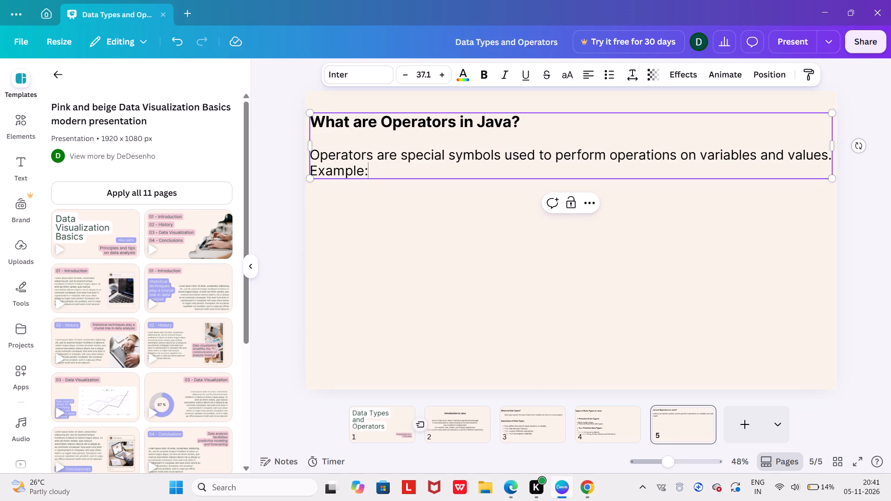
{"action": "left_click", "coordinate": [830, 160]}
{"action": "key", "text": "Return"}
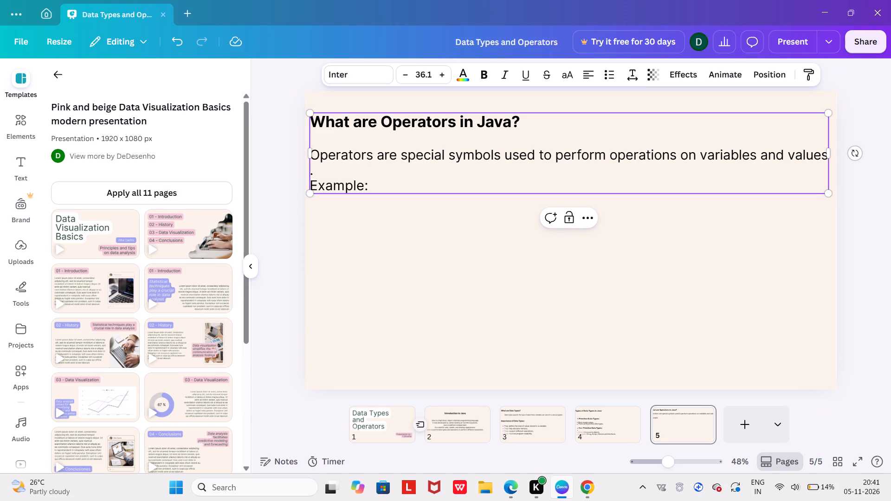
{"action": "key", "text": "BackSpace"}
{"action": "key", "text": "Right"}
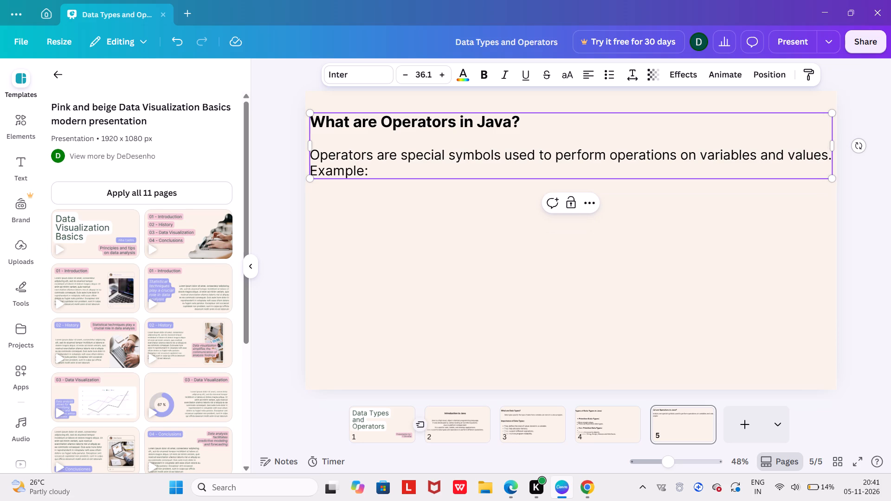
{"action": "key", "text": "Return"}
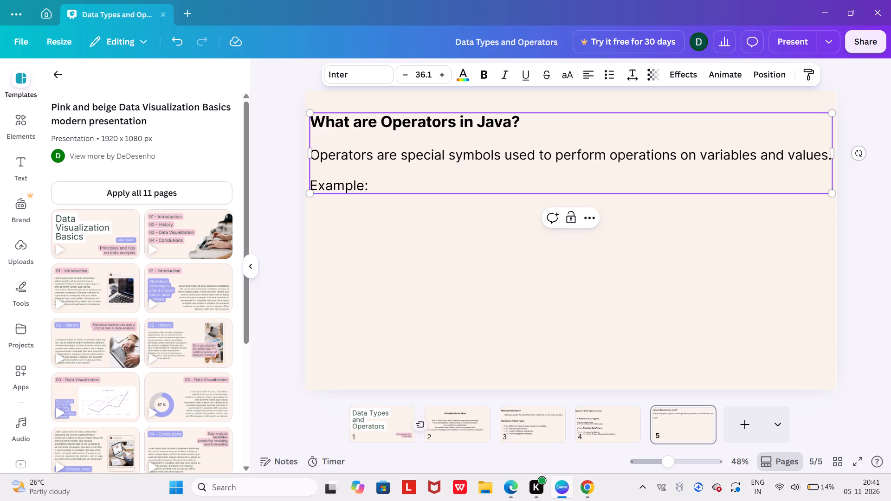
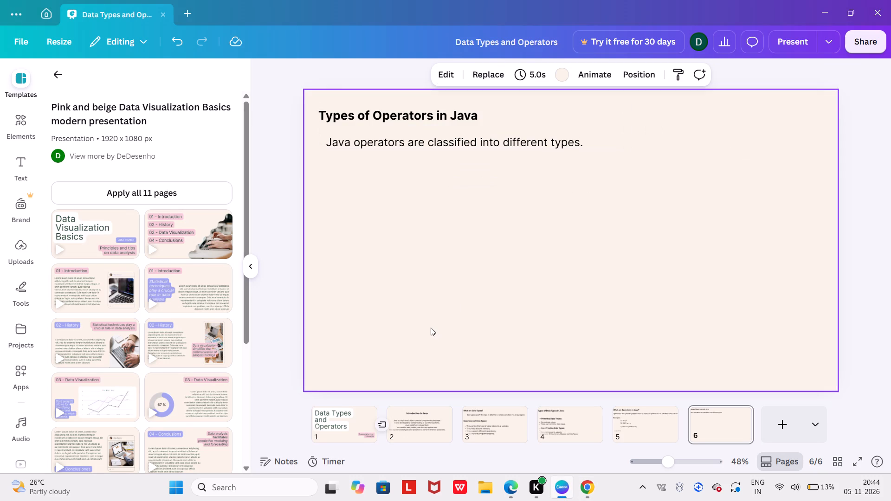
{"action": "key", "text": "ctrl+v"}
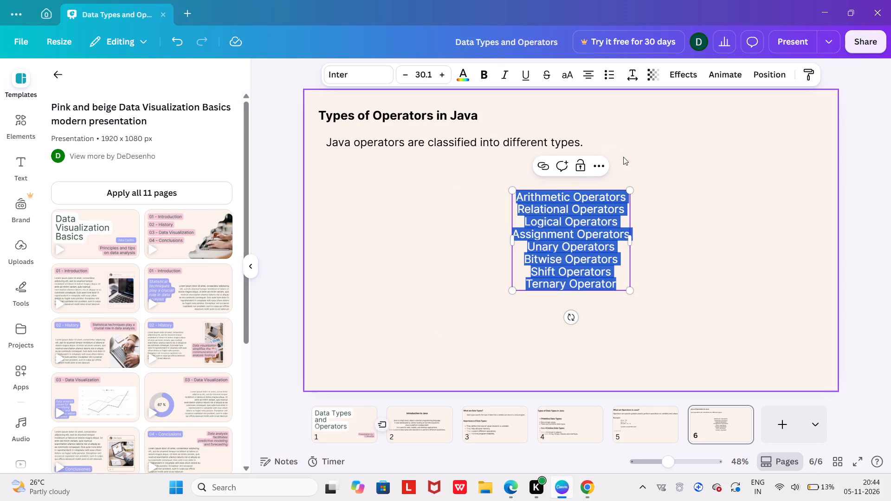
Left-align the pasted operator list on slide 6, make it bold and set its font size to 33.1.
{"action": "left_click", "coordinate": [587, 75]}
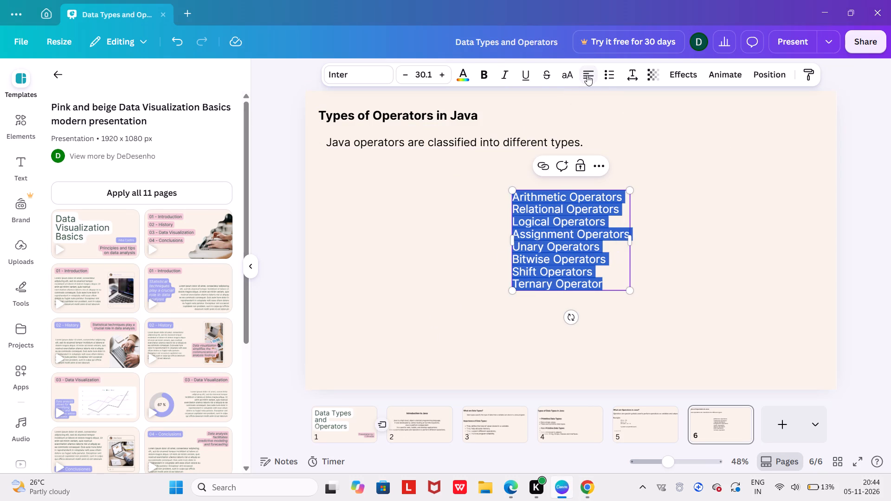
{"action": "left_click", "coordinate": [478, 71]}
{"action": "triple_click", "coordinate": [437, 71]}
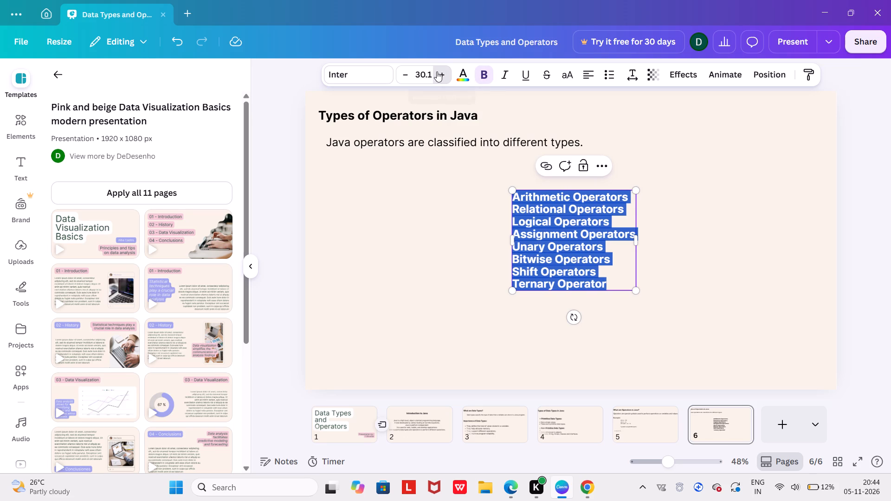
Apply bullets to the "Ternary Operator", "Relational Operators", "Arithmetic Operators" and "Logical Operators" lines on slide 6.
{"action": "left_click", "coordinate": [524, 289]}
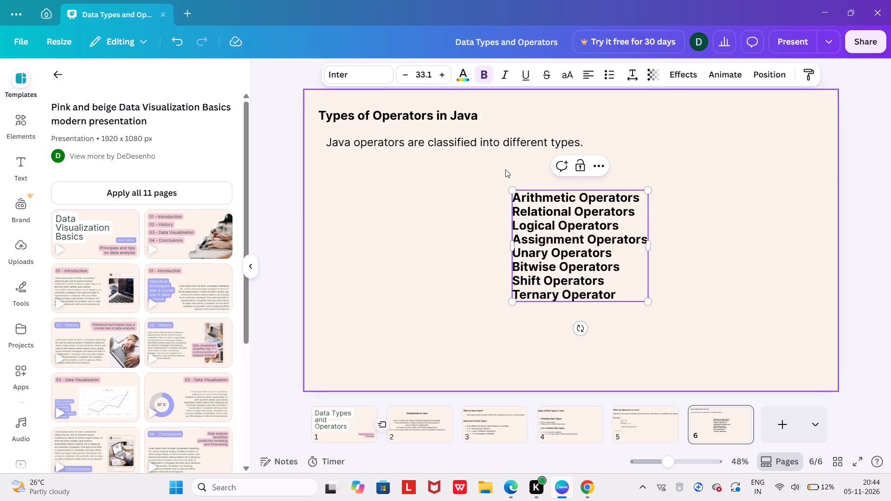
{"action": "left_click", "coordinate": [603, 73]}
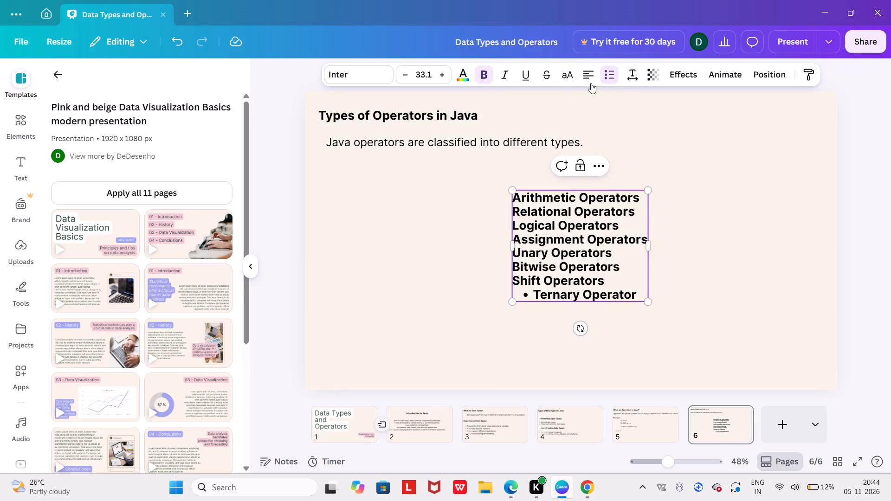
{"action": "triple_click", "coordinate": [527, 212]}
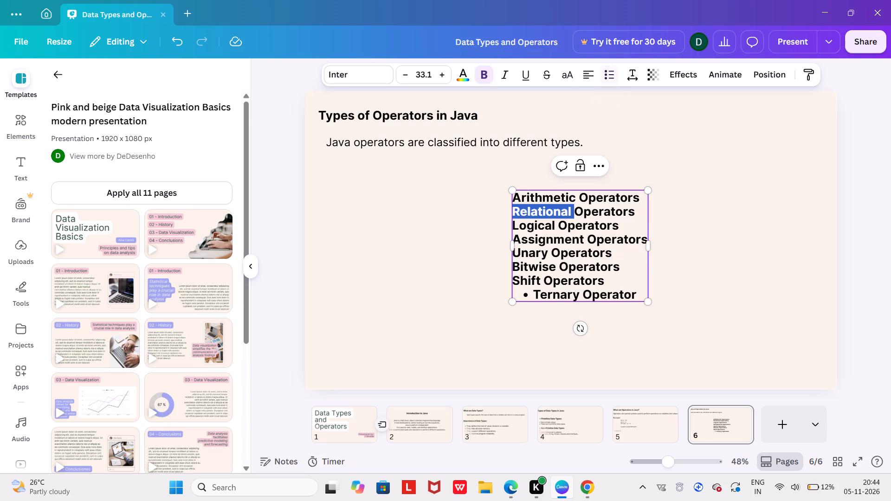
{"action": "left_click", "coordinate": [605, 69]}
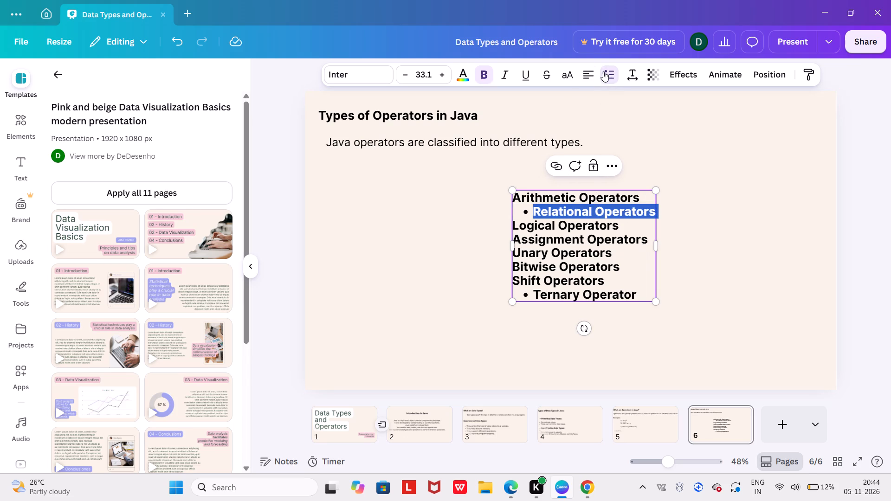
{"action": "triple_click", "coordinate": [533, 195]}
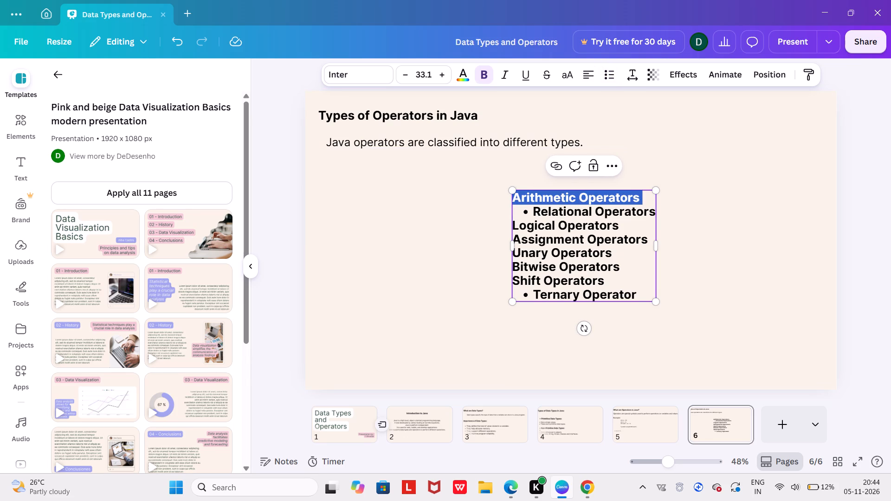
{"action": "left_click", "coordinate": [617, 74]}
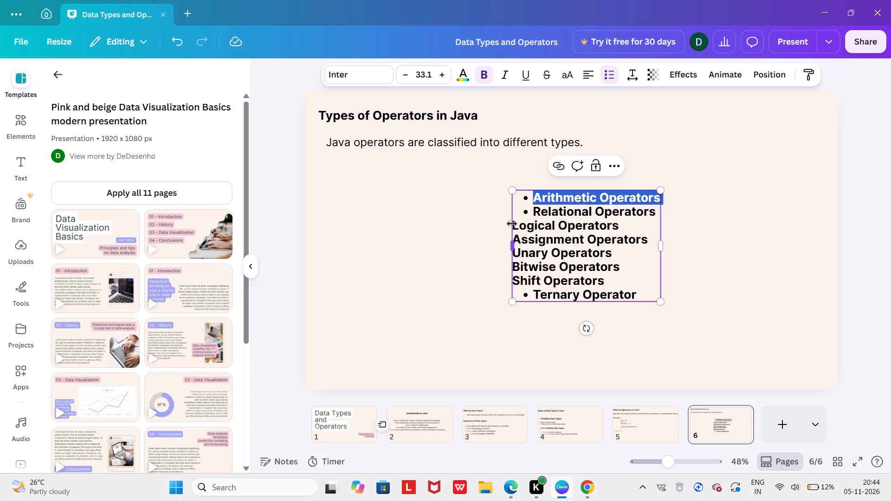
{"action": "double_click", "coordinate": [544, 222]}
{"action": "triple_click", "coordinate": [544, 222]}
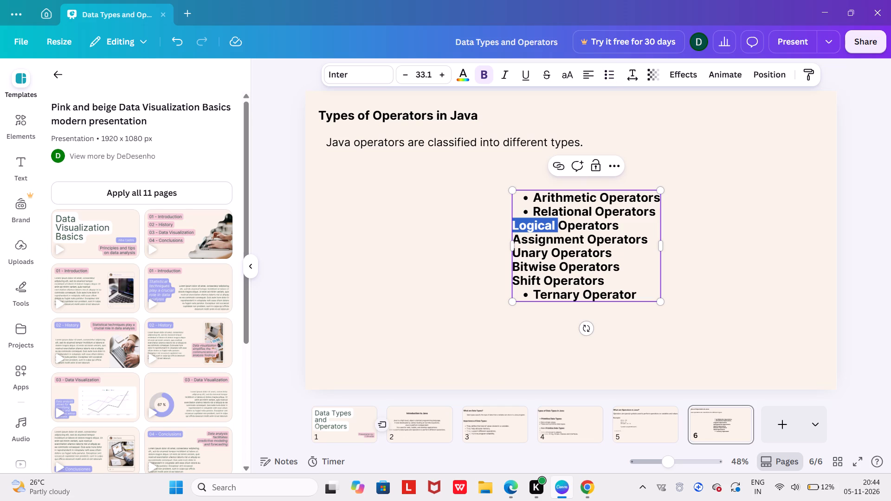
{"action": "left_click", "coordinate": [544, 222]}
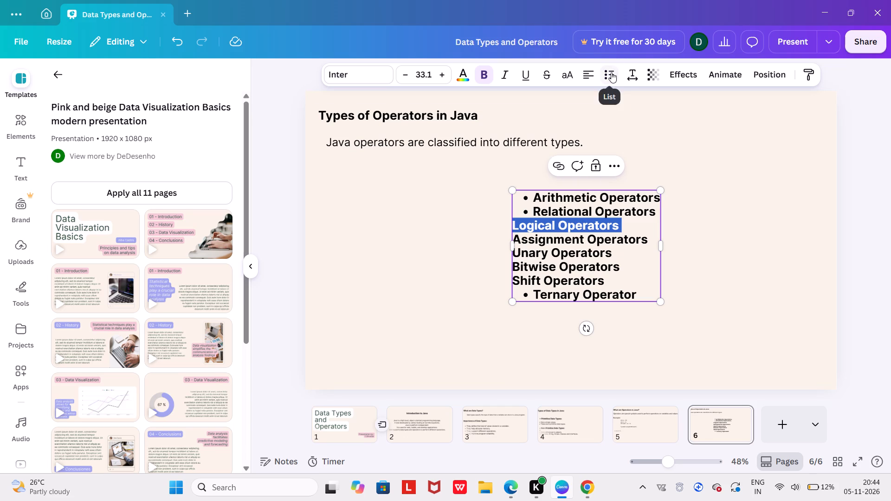
{"action": "left_click", "coordinate": [611, 72]}
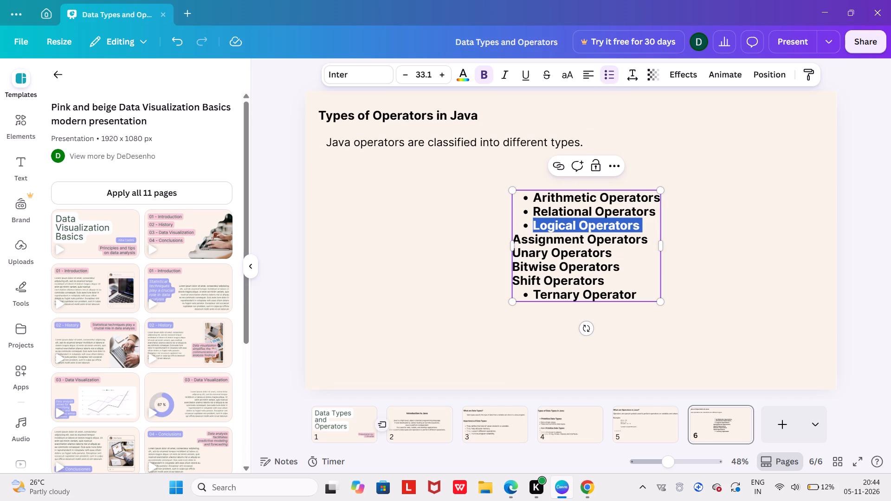
Apply bullets to the "Assignment Operators", "Unary Operators", "Bitwise Operators" and "Shift Operators" lines on slide 6.
{"action": "triple_click", "coordinate": [541, 240]}
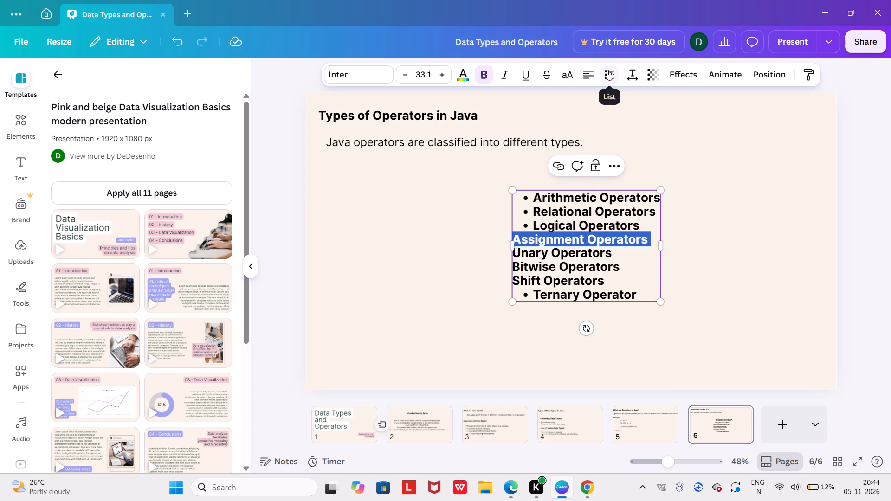
{"action": "left_click", "coordinate": [607, 70]}
{"action": "triple_click", "coordinate": [553, 251]}
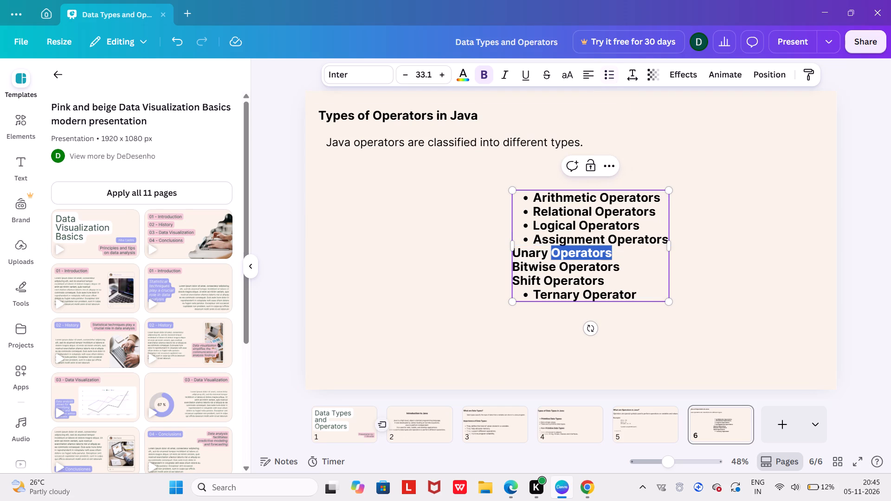
{"action": "left_click", "coordinate": [601, 71]}
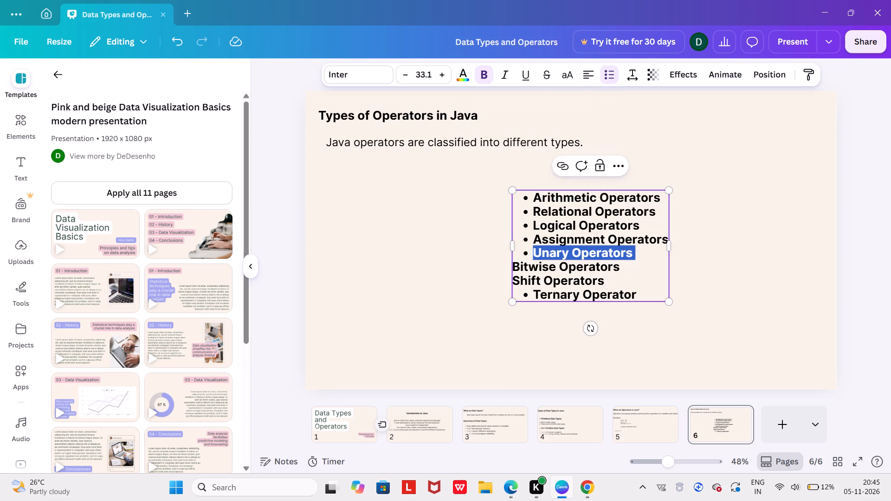
{"action": "triple_click", "coordinate": [547, 264]}
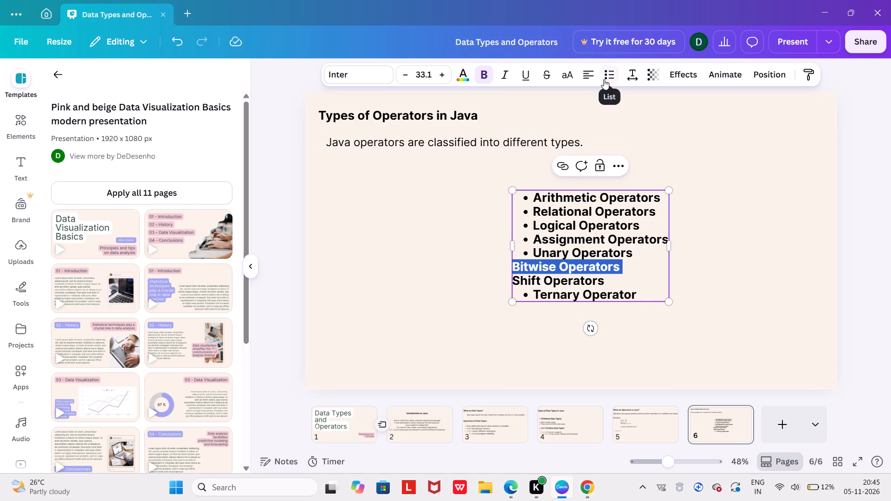
{"action": "left_click", "coordinate": [604, 79]}
{"action": "triple_click", "coordinate": [526, 278]}
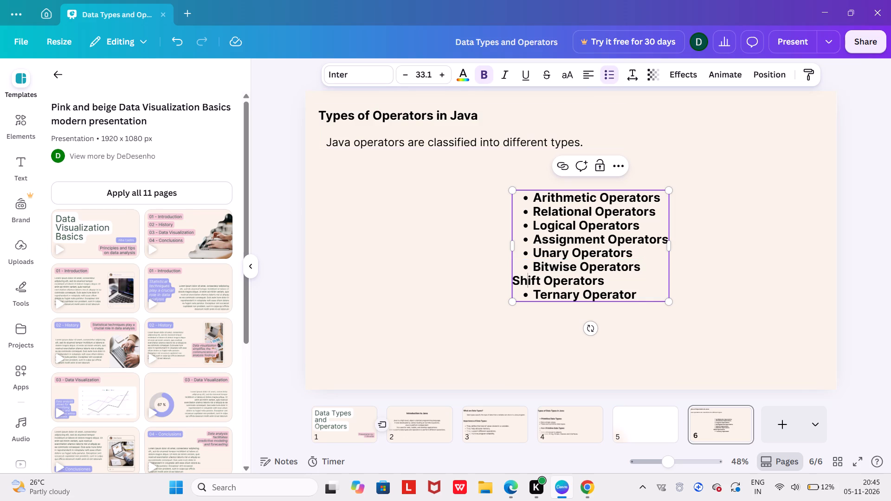
{"action": "left_click", "coordinate": [606, 74]}
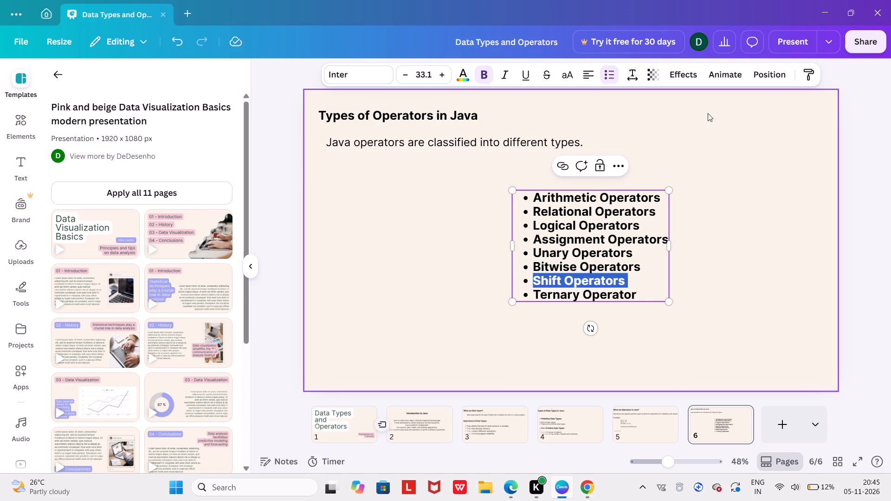
Move the bulleted operator list below the introductory sentence on slide 6, aligning its left edge with the heading's text box.
{"action": "left_click", "coordinate": [552, 206]}
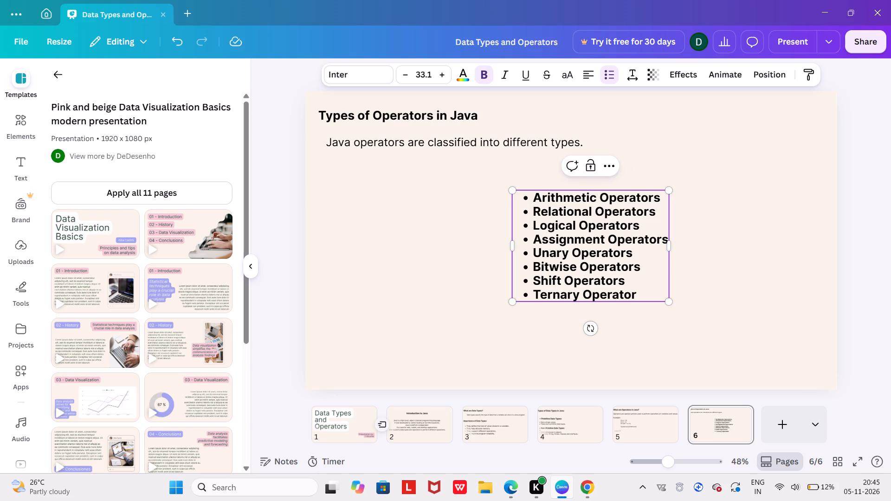
{"action": "left_click_drag", "start_coordinate": [542, 186], "coordinate": [507, 190]}
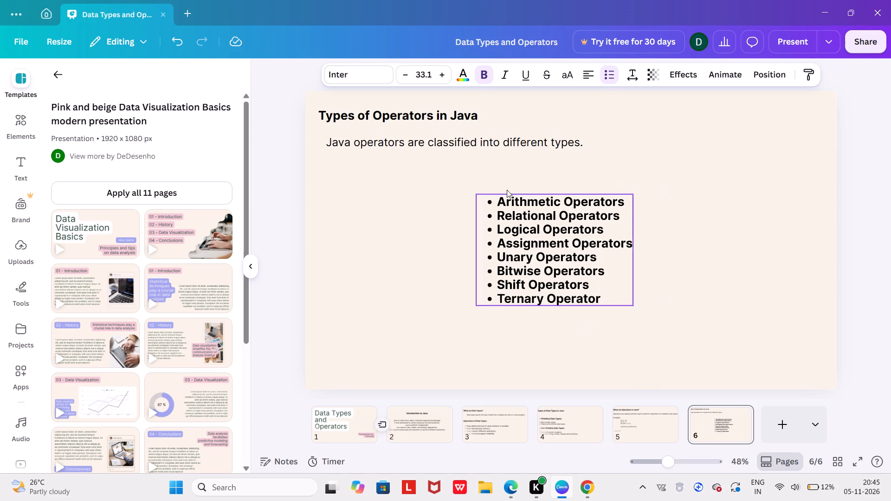
{"action": "left_click_drag", "start_coordinate": [507, 190], "coordinate": [303, 175]}
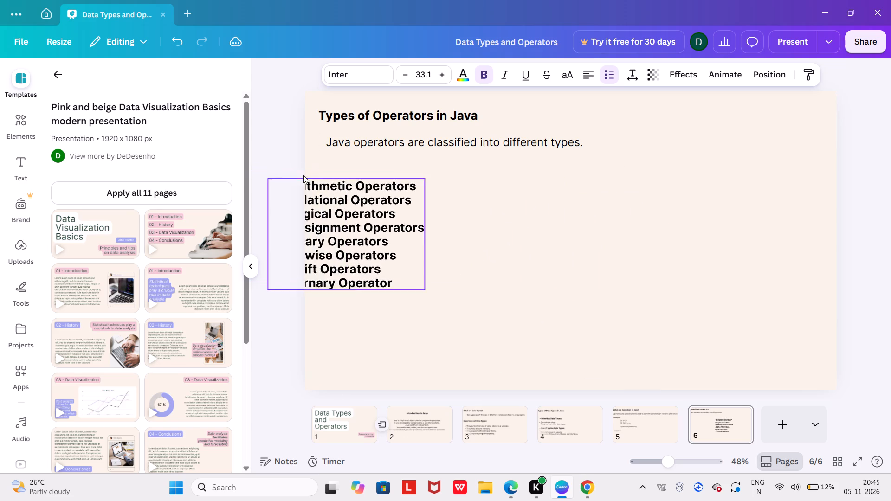
{"action": "left_click_drag", "start_coordinate": [303, 175], "coordinate": [349, 173]}
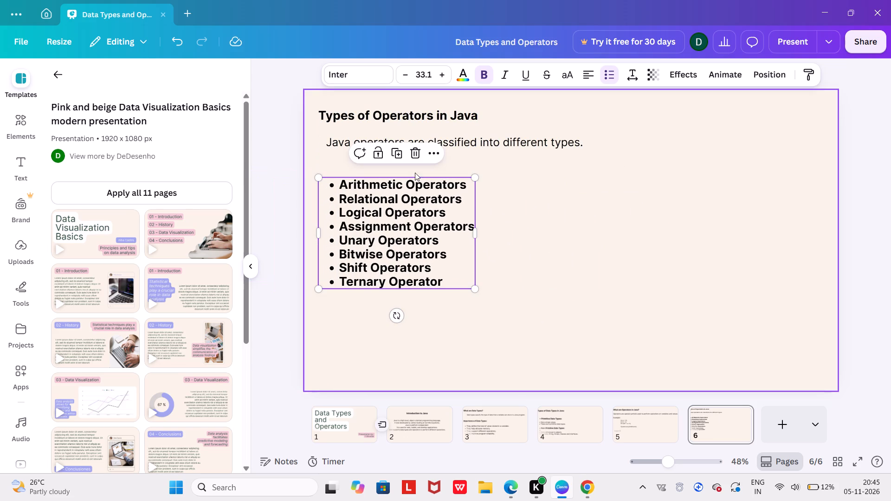
{"action": "left_click", "coordinate": [538, 214]}
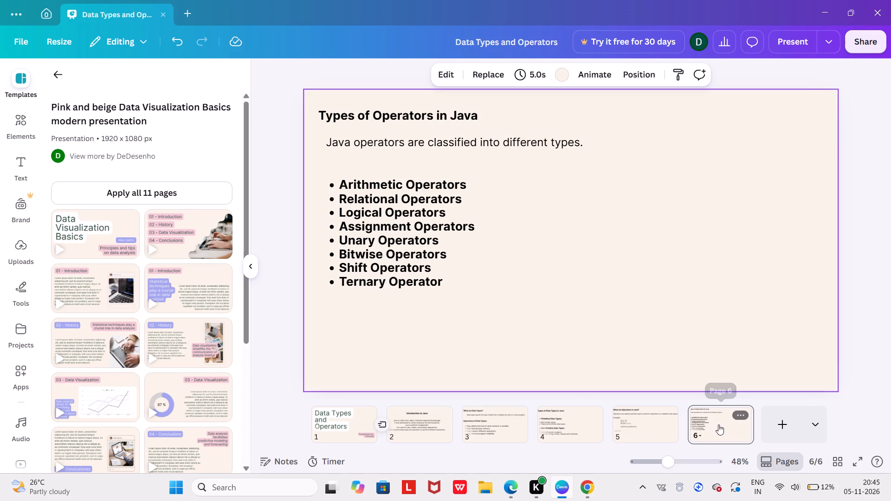
Add a blank slide 7 after slide 6.
{"action": "left_click", "coordinate": [767, 423]}
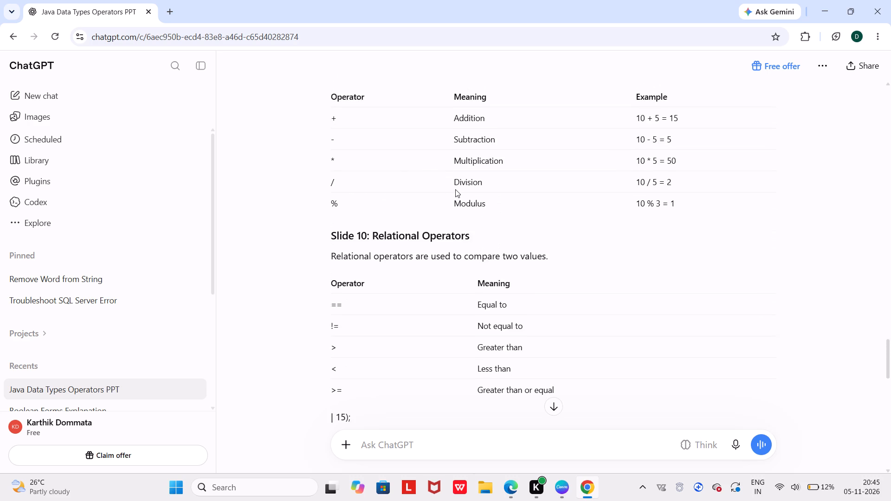
{"action": "scroll", "coordinate": [455, 189], "scroll_direction": "up", "scroll_amount": 2}
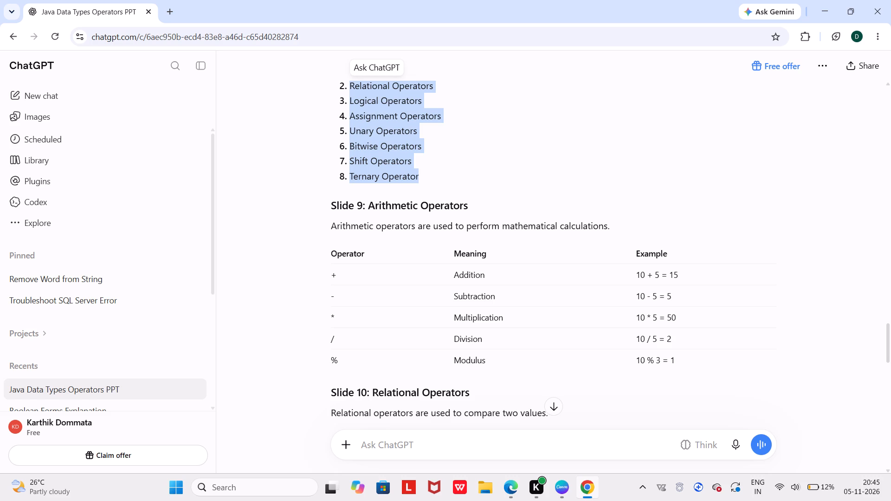
{"action": "left_click_drag", "start_coordinate": [367, 206], "coordinate": [631, 223]}
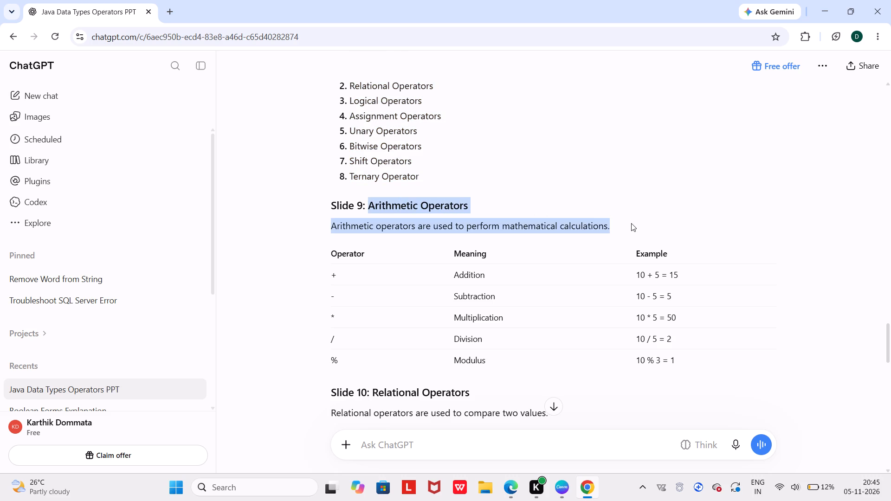
{"action": "key", "text": "ctrl+c"}
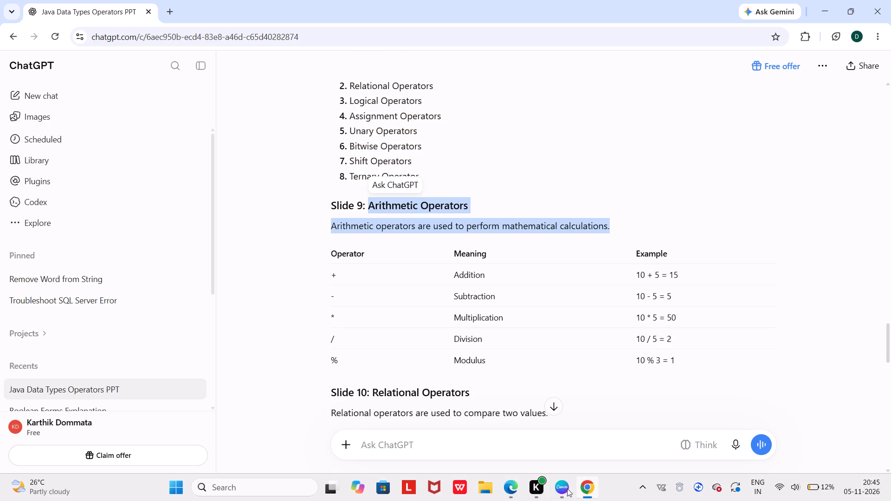
{"action": "left_click", "coordinate": [568, 490]}
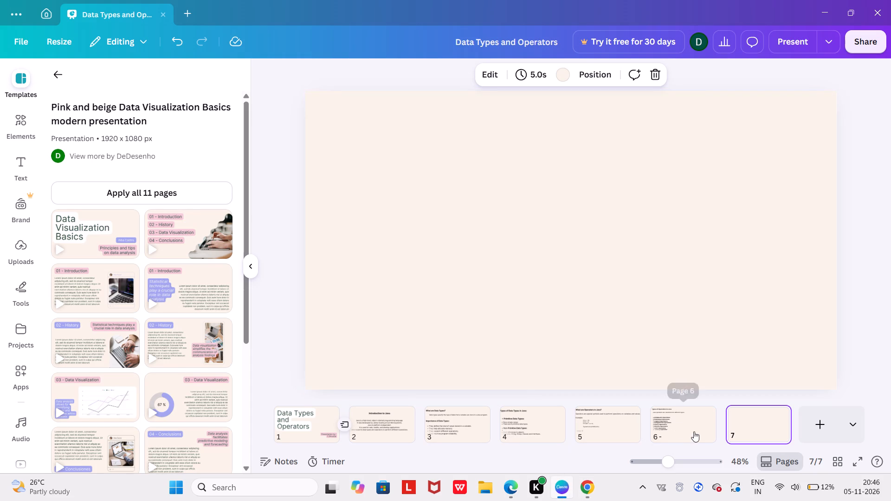
{"action": "left_click", "coordinate": [695, 439]}
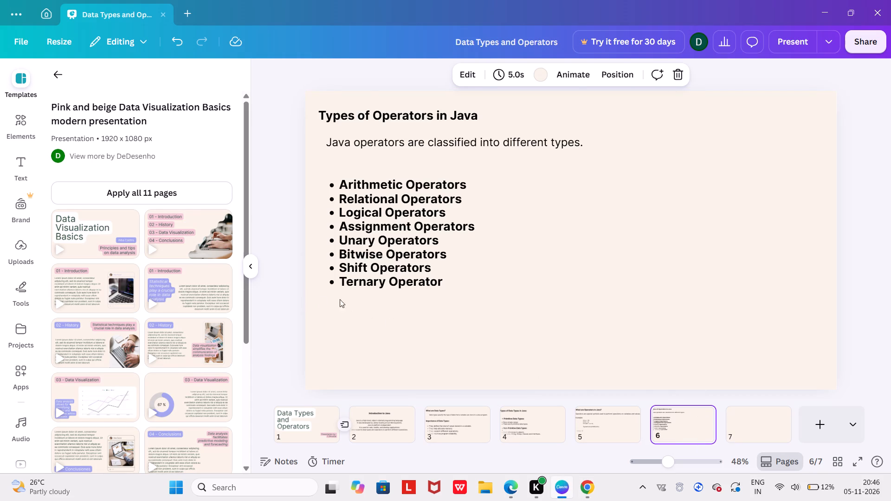
{"action": "left_click", "coordinate": [417, 308]}
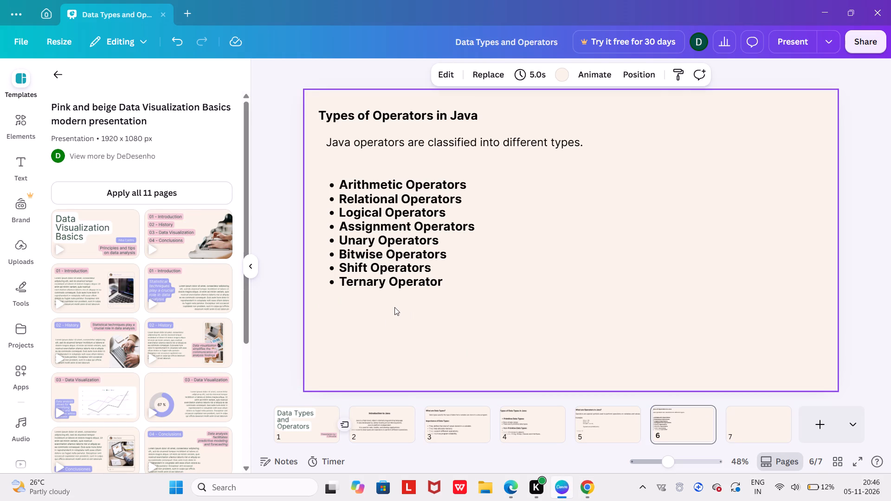
{"action": "key", "text": "ctrl+v"}
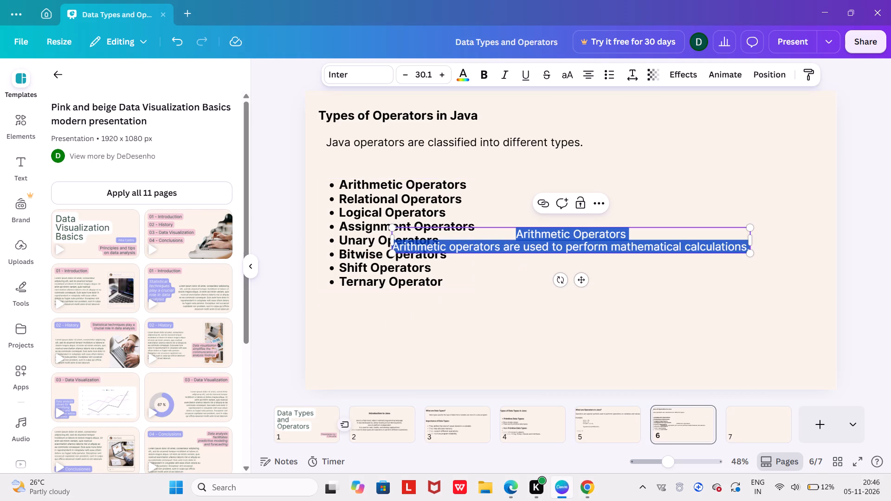
Format the pasted text with a bold "Arithmetic Operators:" heading, adding the colon, and a non-bold sentence beneath it.
{"action": "left_click_drag", "start_coordinate": [510, 235], "coordinate": [504, 260]}
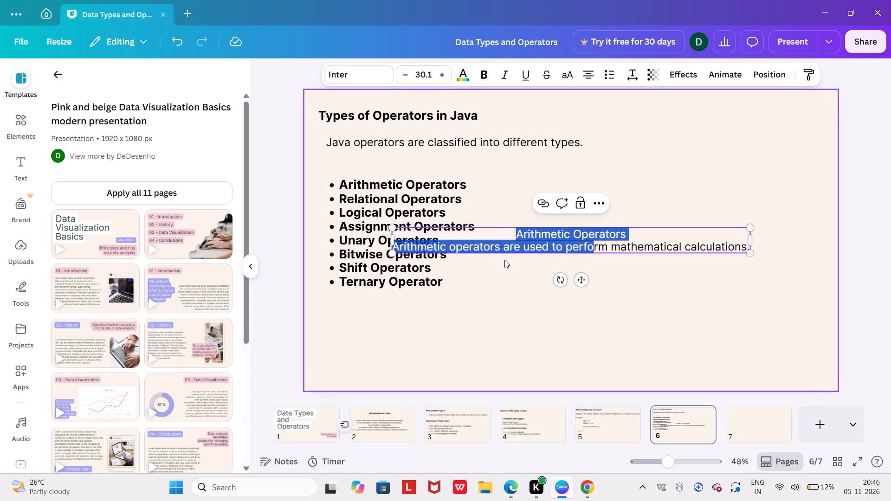
{"action": "left_click_drag", "start_coordinate": [504, 260], "coordinate": [749, 248]}
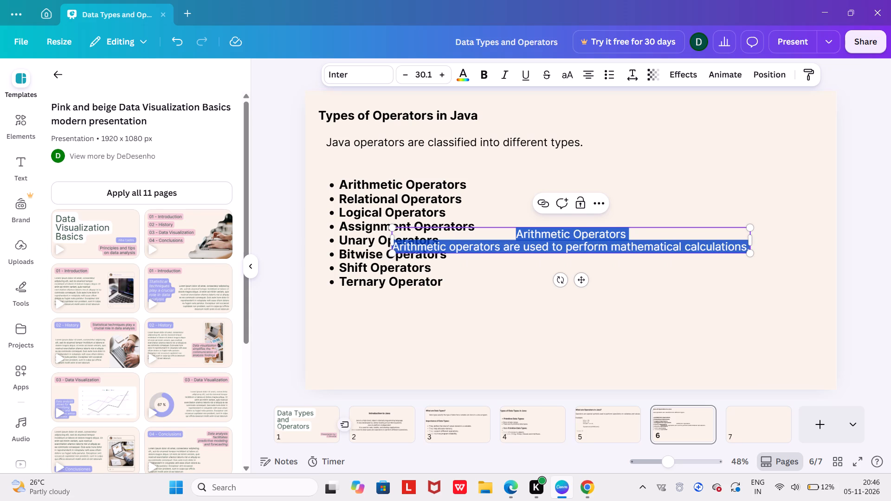
{"action": "left_click_drag", "start_coordinate": [749, 248], "coordinate": [749, 248]}
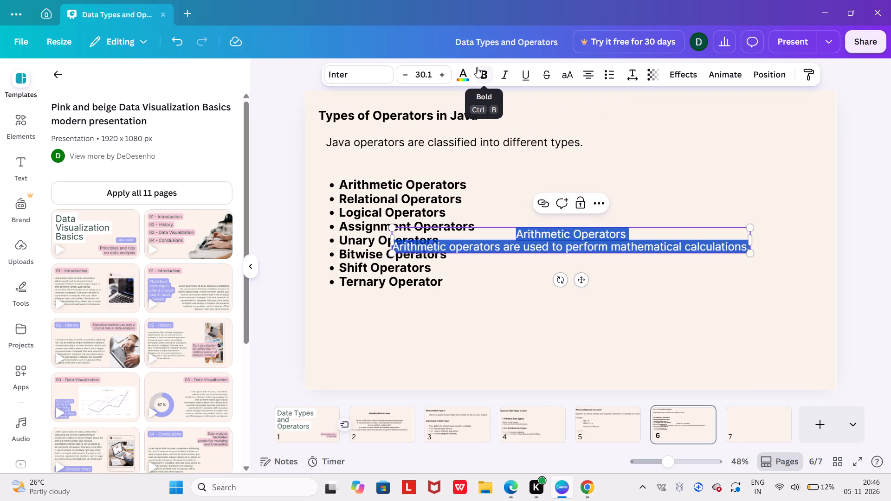
{"action": "left_click", "coordinate": [477, 67]}
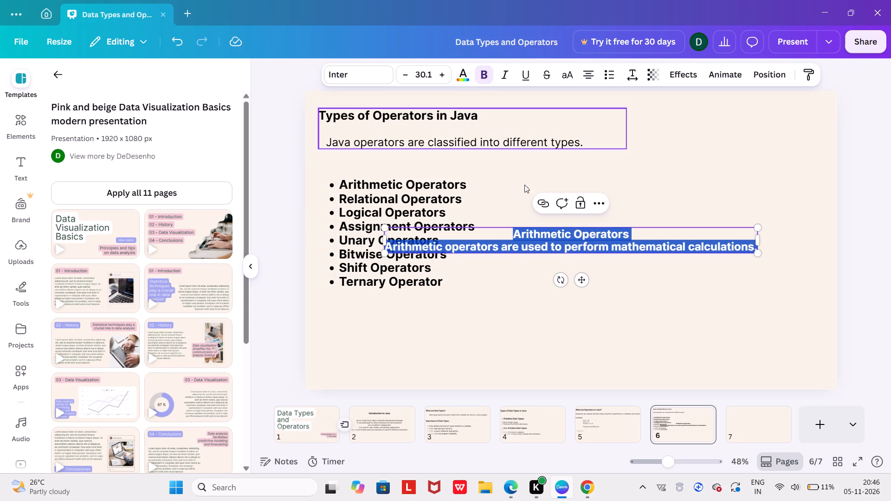
{"action": "left_click", "coordinate": [630, 236]}
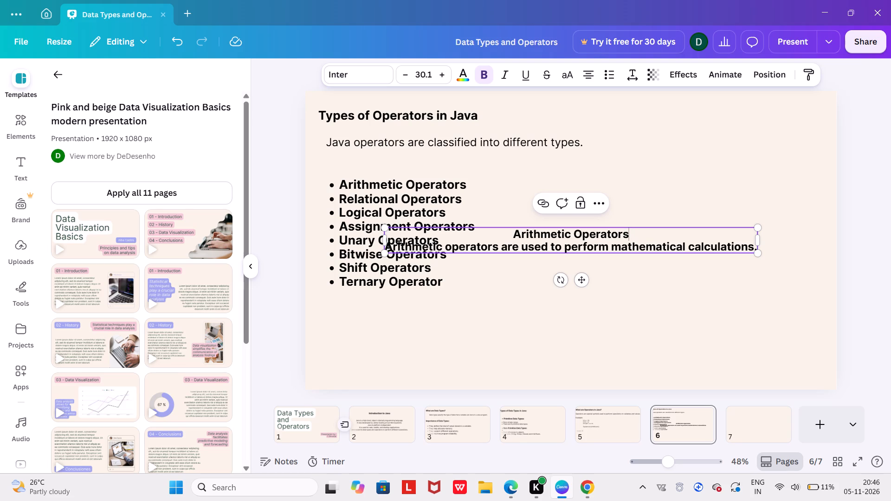
{"action": "key", "text": "shift+colon"}
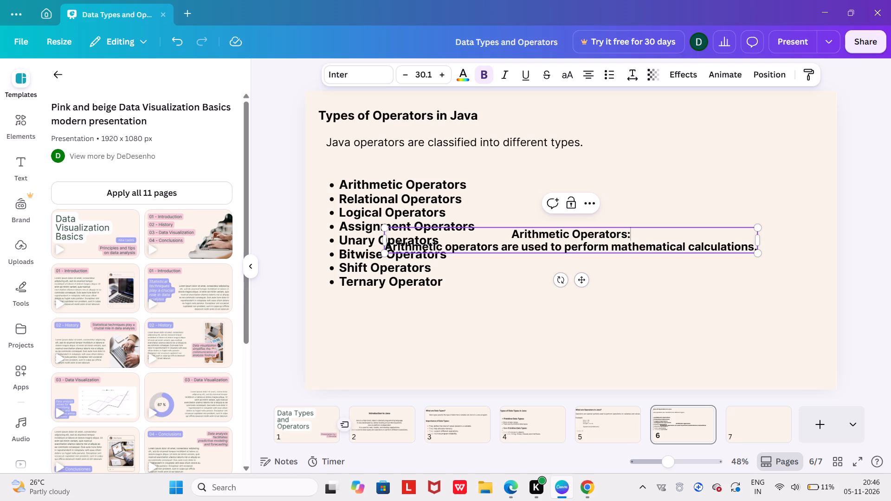
{"action": "triple_click", "coordinate": [622, 246]}
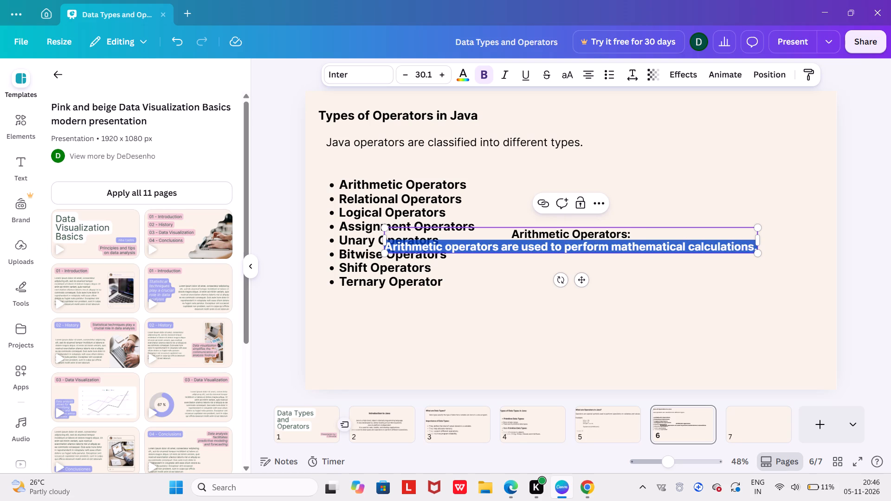
{"action": "left_click", "coordinate": [491, 70]}
{"action": "left_click", "coordinate": [529, 283]}
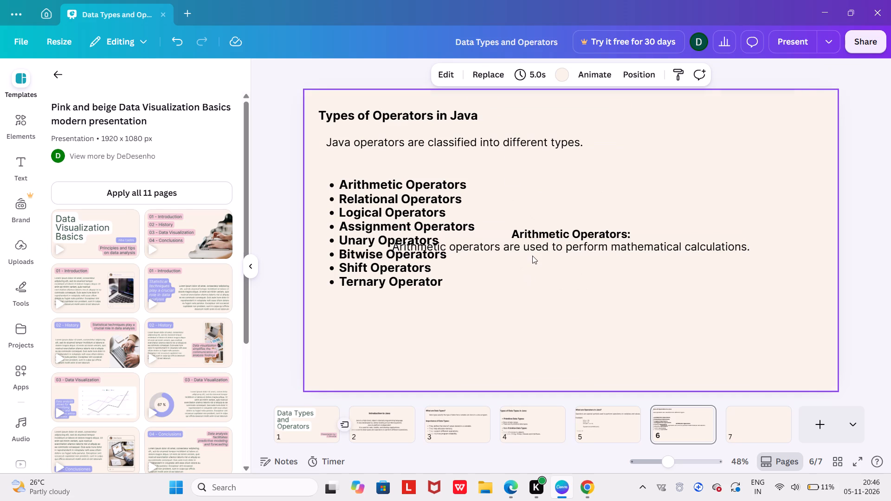
Move the Arithmetic Operators text box into the empty space below the bulleted operator list on slide 6.
{"action": "left_click", "coordinate": [532, 250]}
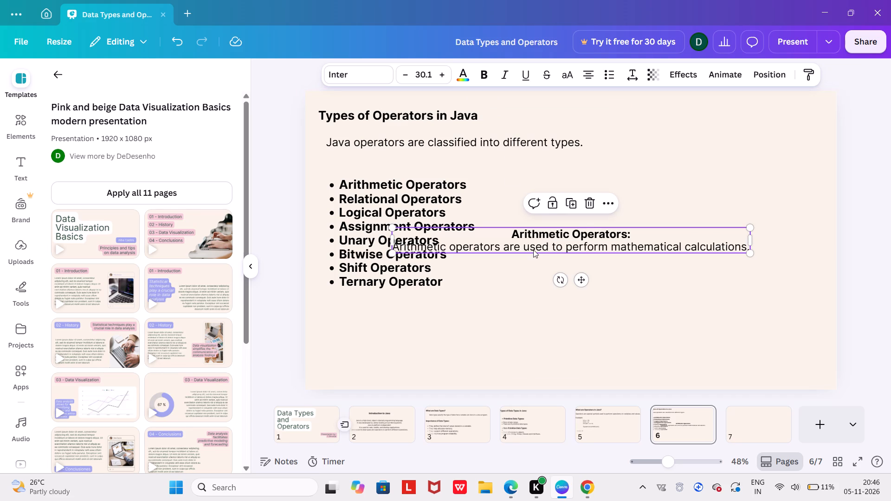
{"action": "left_click", "coordinate": [533, 250]}
{"action": "left_click_drag", "start_coordinate": [554, 257], "coordinate": [554, 257]}
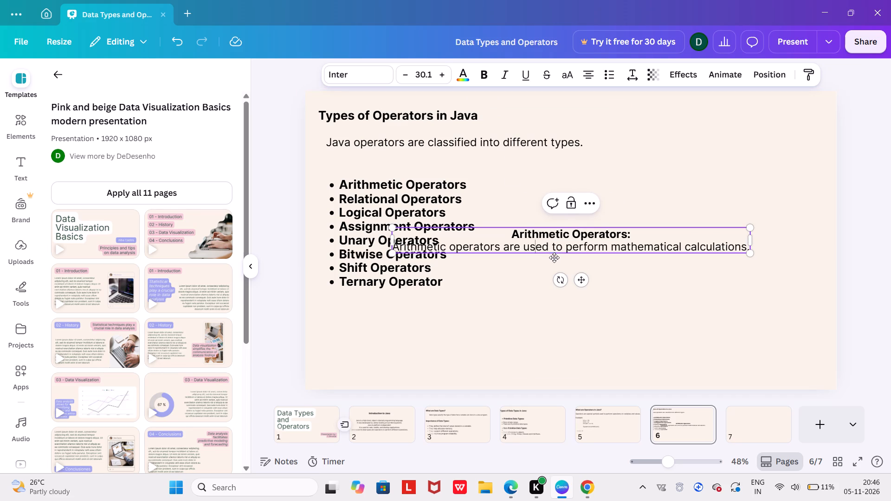
{"action": "left_click_drag", "start_coordinate": [554, 257], "coordinate": [472, 343]}
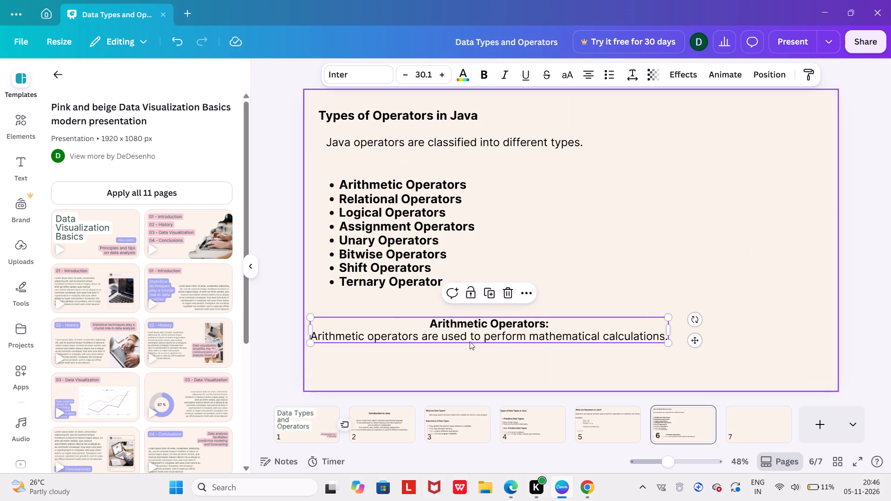
Apply a bullet to the "Arithmetic Operators:" heading line on slide 6.
{"action": "double_click", "coordinate": [440, 323]}
{"action": "triple_click", "coordinate": [440, 323]}
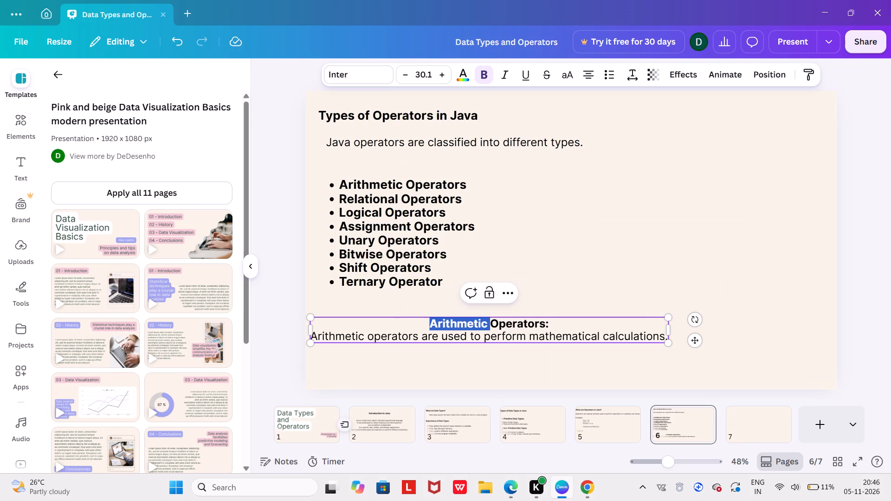
{"action": "left_click", "coordinate": [600, 78]}
{"action": "left_click", "coordinate": [601, 78]}
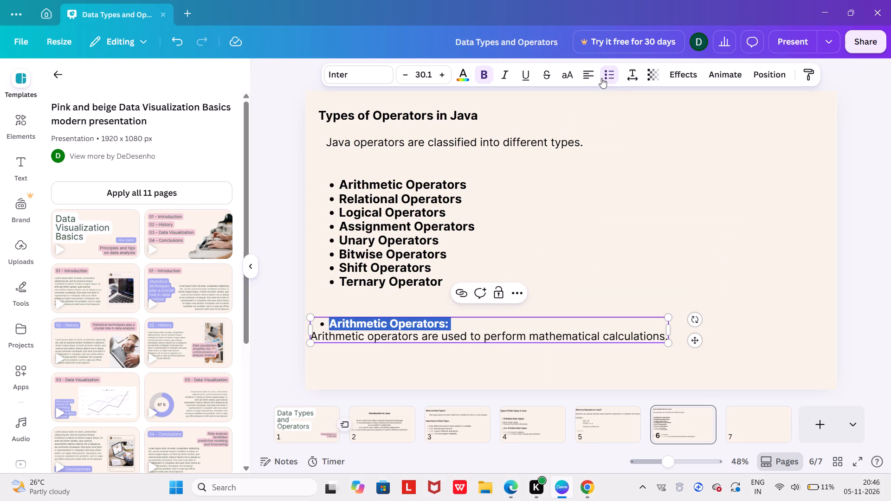
Right-align the sentence under the "Arithmetic Operators:" heading and widen its text box toward the slide's right edge.
{"action": "triple_click", "coordinate": [328, 339]}
{"action": "left_click", "coordinate": [328, 339]}
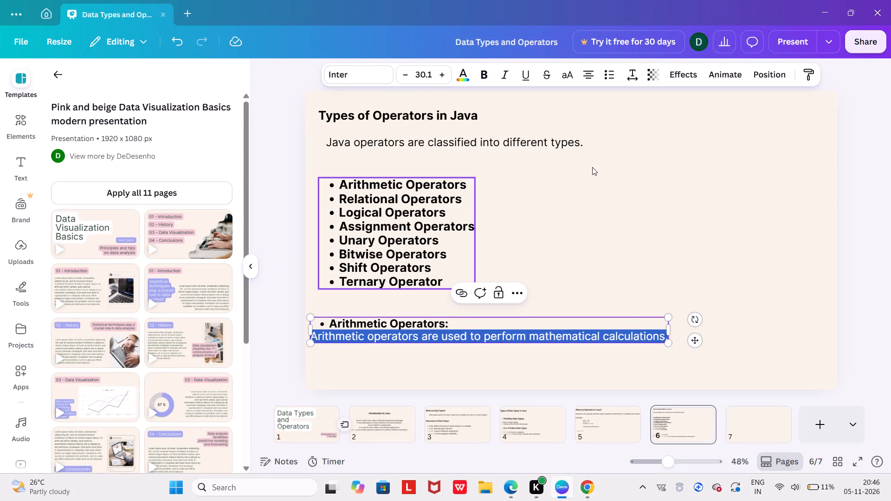
{"action": "left_click", "coordinate": [584, 78]}
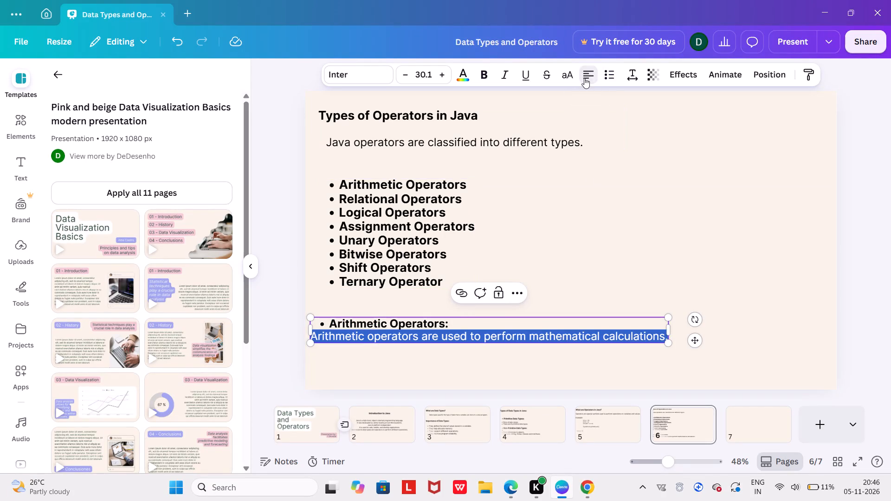
{"action": "left_click", "coordinate": [584, 78]}
{"action": "left_click", "coordinate": [584, 78]}
{"action": "left_click_drag", "start_coordinate": [672, 329], "coordinate": [765, 328]}
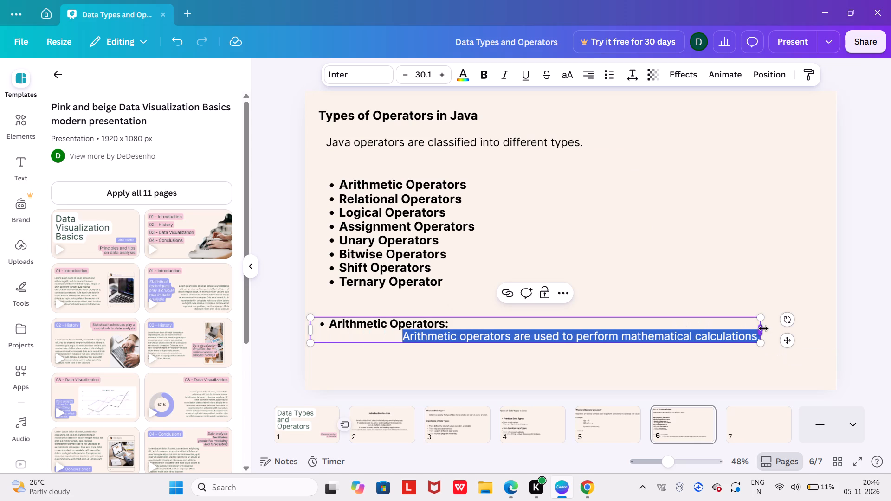
{"action": "left_click", "coordinate": [698, 301]}
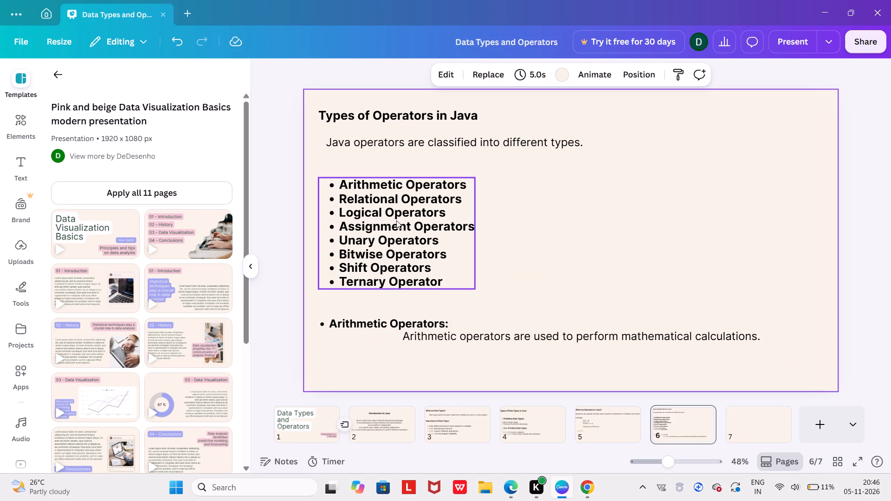
Move the bulleted operator list up and slightly right, just below the introductory sentence on slide 6.
{"action": "left_click", "coordinate": [378, 177]}
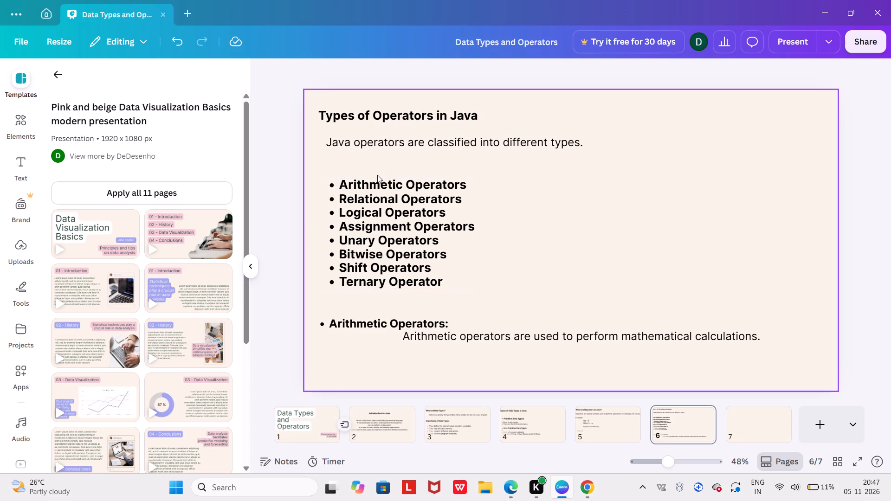
{"action": "left_click", "coordinate": [363, 218]}
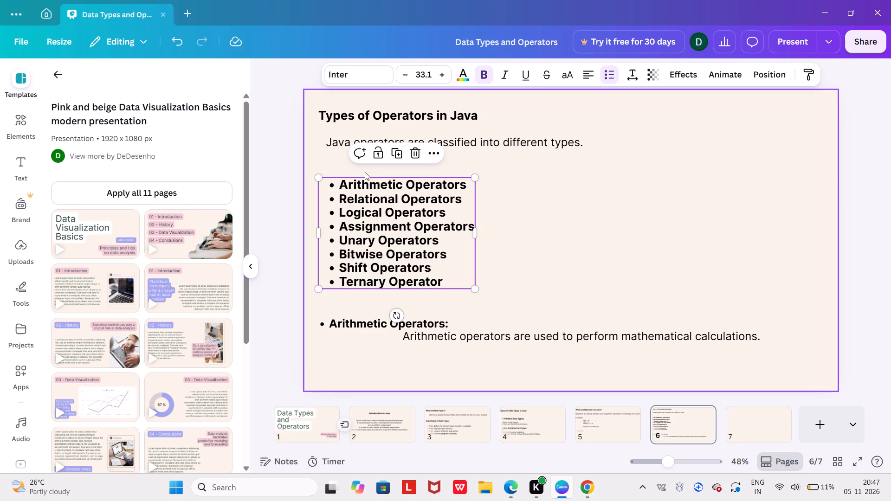
{"action": "left_click", "coordinate": [364, 178]}
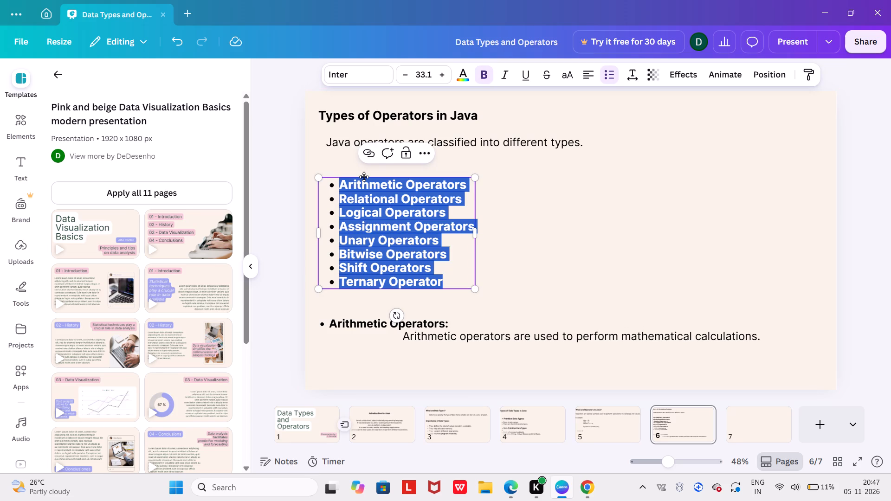
{"action": "left_click_drag", "start_coordinate": [364, 177], "coordinate": [366, 168]}
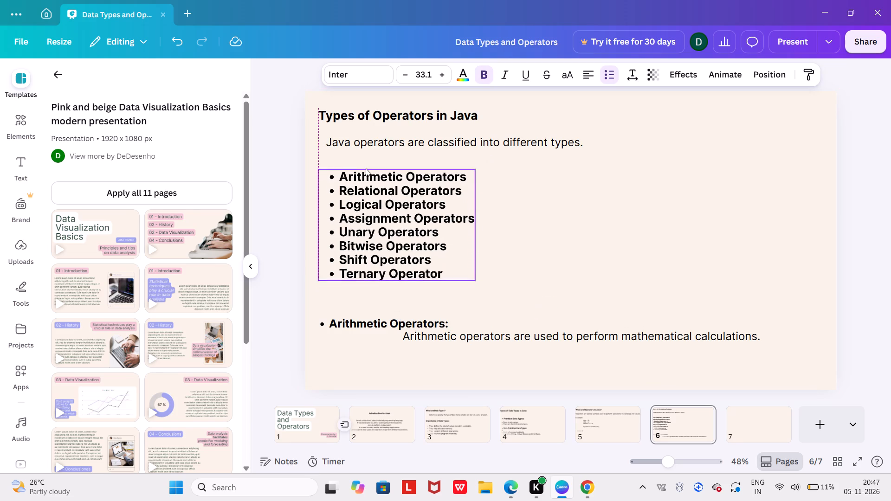
{"action": "left_click_drag", "start_coordinate": [366, 168], "coordinate": [368, 160]}
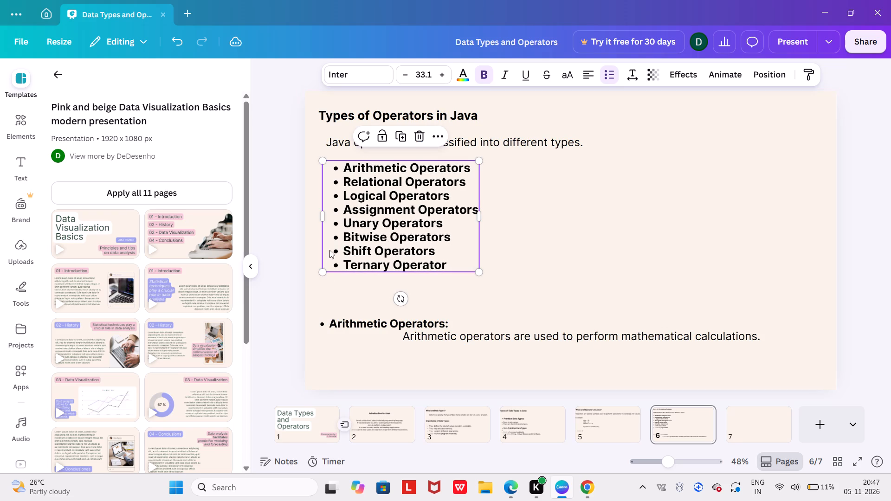
Move the Arithmetic Operators text box up and slightly right, closer beneath the bulleted operator list on slide 6.
{"action": "left_click_drag", "start_coordinate": [347, 329], "coordinate": [349, 311]}
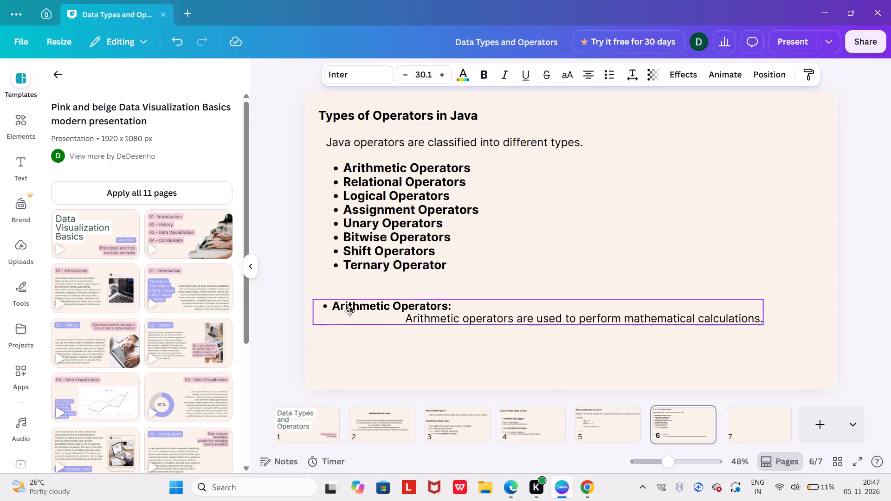
{"action": "left_click_drag", "start_coordinate": [349, 311], "coordinate": [352, 302]}
{"action": "left_click", "coordinate": [352, 302]}
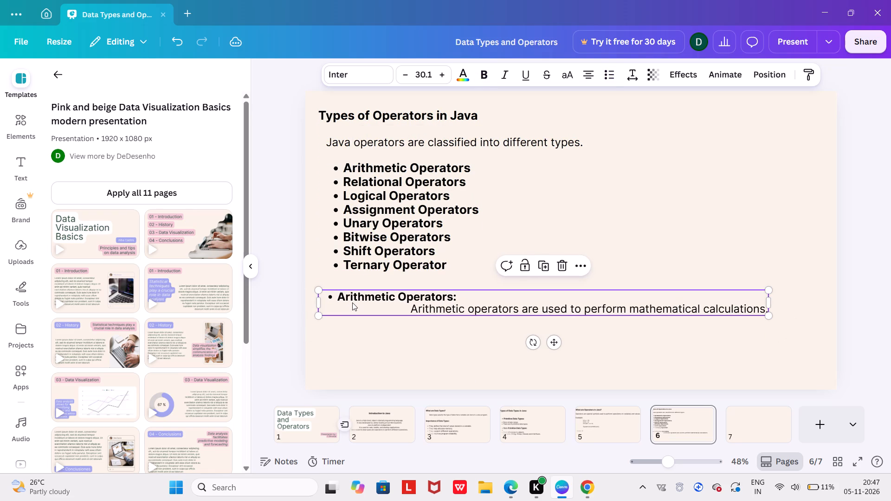
{"action": "left_click", "coordinate": [581, 483]}
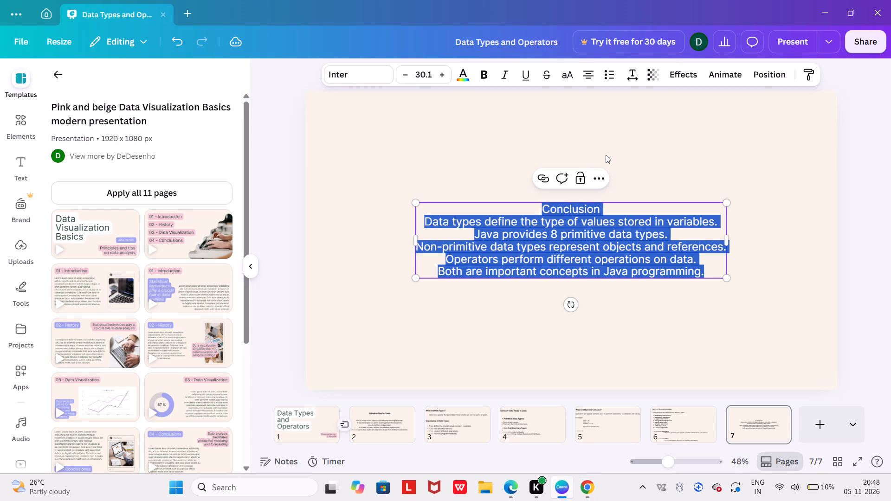
Format the "Conclusion" heading line on slide 7 as bold, font size 41.1, with a bullet.
{"action": "triple_click", "coordinate": [556, 215]}
{"action": "left_click", "coordinate": [556, 215]}
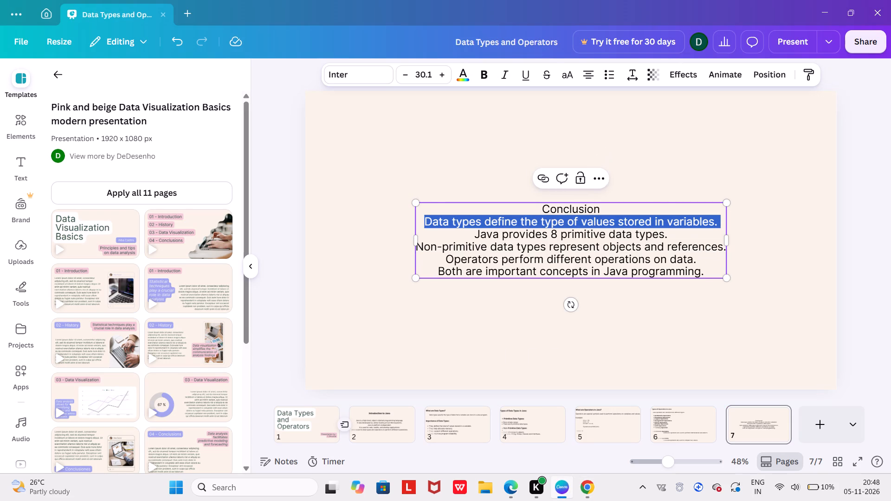
{"action": "triple_click", "coordinate": [560, 205]}
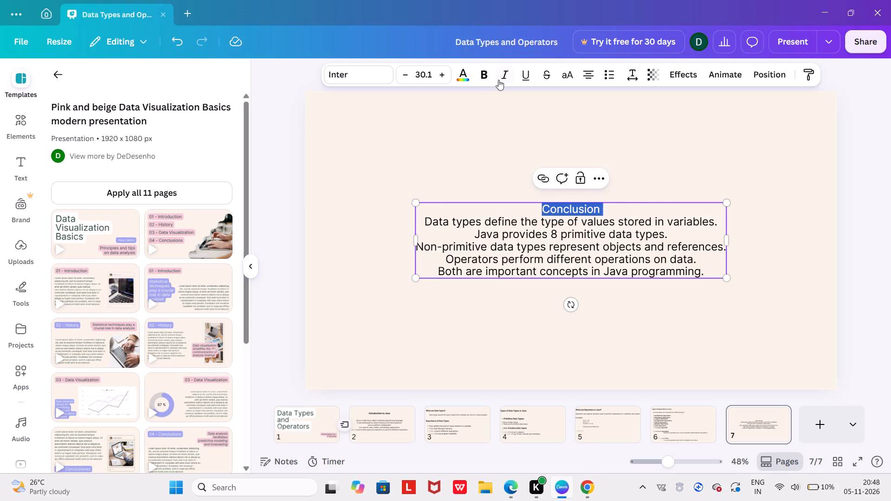
{"action": "left_click", "coordinate": [482, 73]}
{"action": "triple_click", "coordinate": [439, 71]}
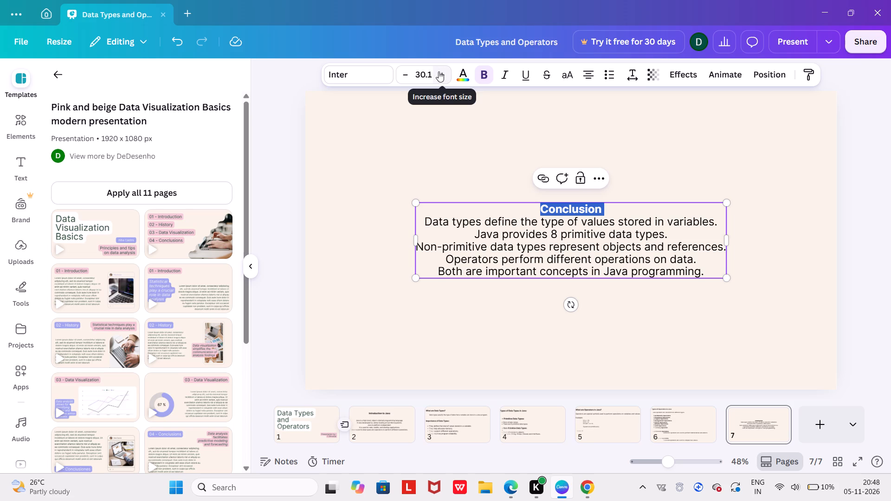
{"action": "triple_click", "coordinate": [439, 71]}
{"action": "triple_click", "coordinate": [439, 71]}
{"action": "left_click", "coordinate": [439, 71]}
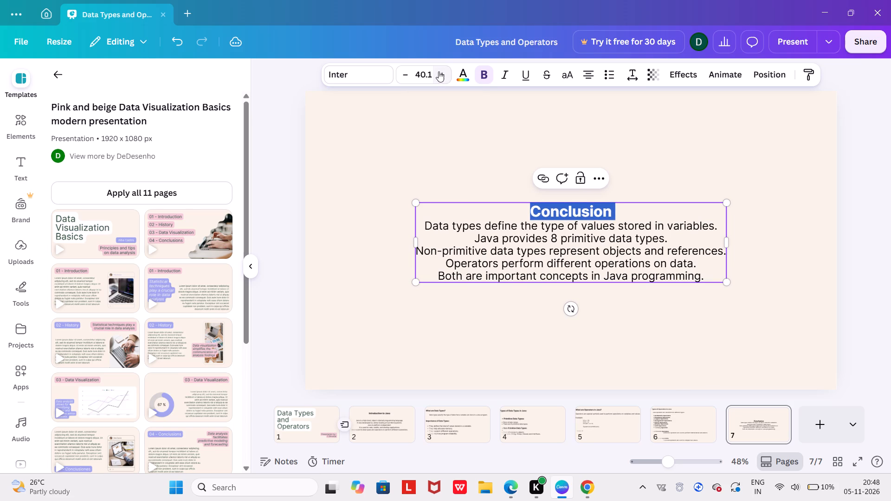
{"action": "left_click", "coordinate": [439, 71]}
{"action": "left_click", "coordinate": [613, 74]}
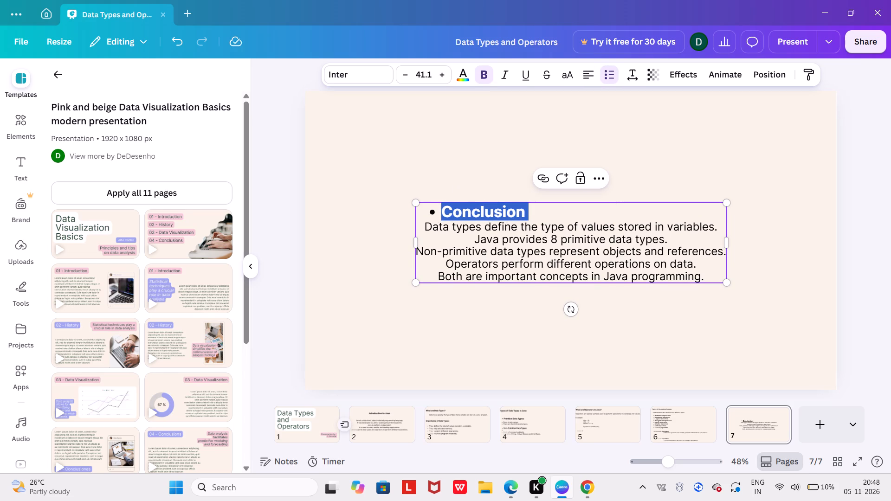
Move the Conclusion text box to the upper-left area of slide 7 and enlarge it slightly.
{"action": "left_click_drag", "start_coordinate": [431, 198], "coordinate": [368, 141]}
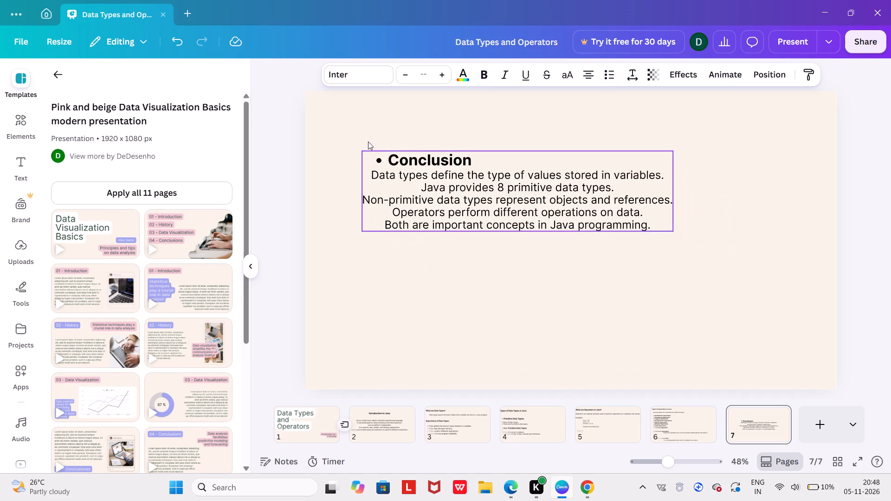
{"action": "left_click_drag", "start_coordinate": [368, 141], "coordinate": [340, 128]}
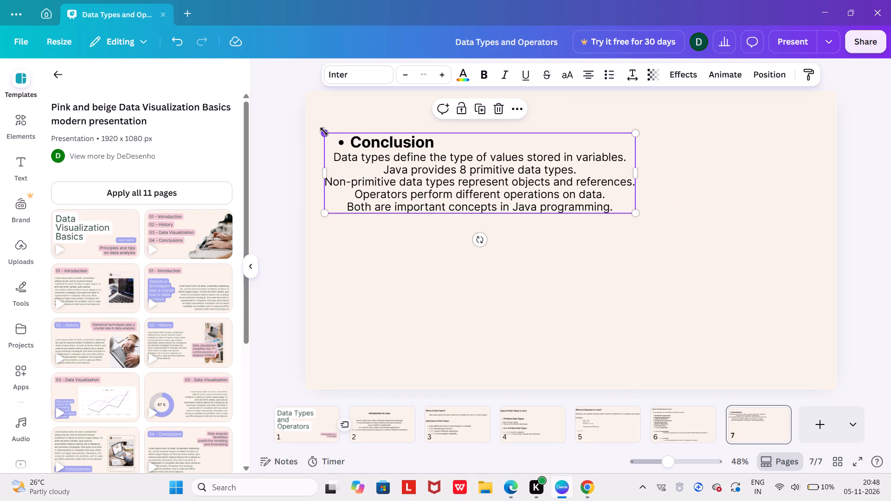
{"action": "left_click_drag", "start_coordinate": [324, 131], "coordinate": [320, 116]}
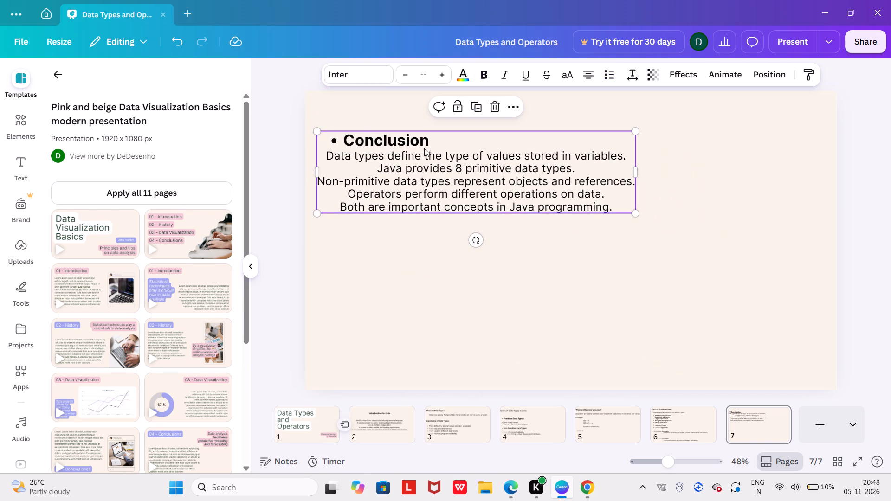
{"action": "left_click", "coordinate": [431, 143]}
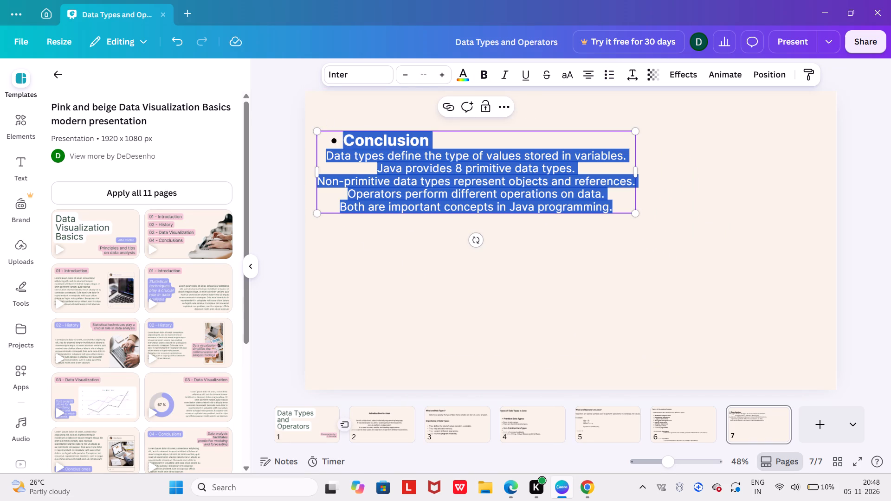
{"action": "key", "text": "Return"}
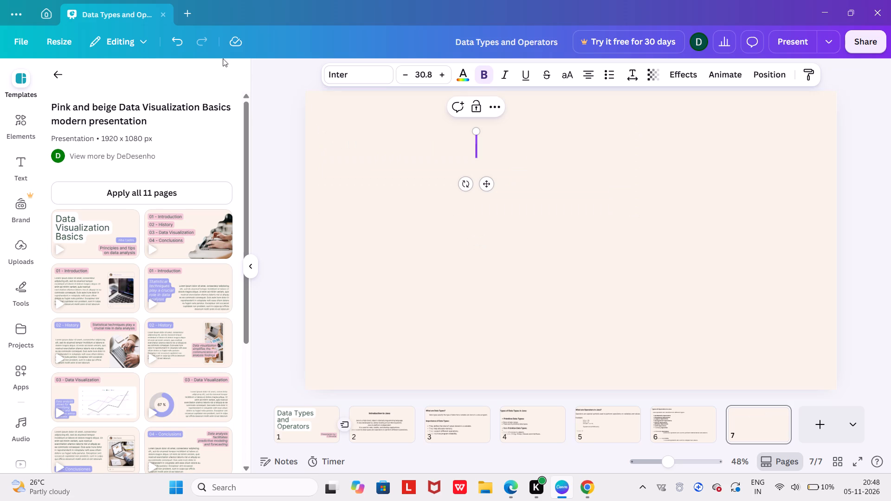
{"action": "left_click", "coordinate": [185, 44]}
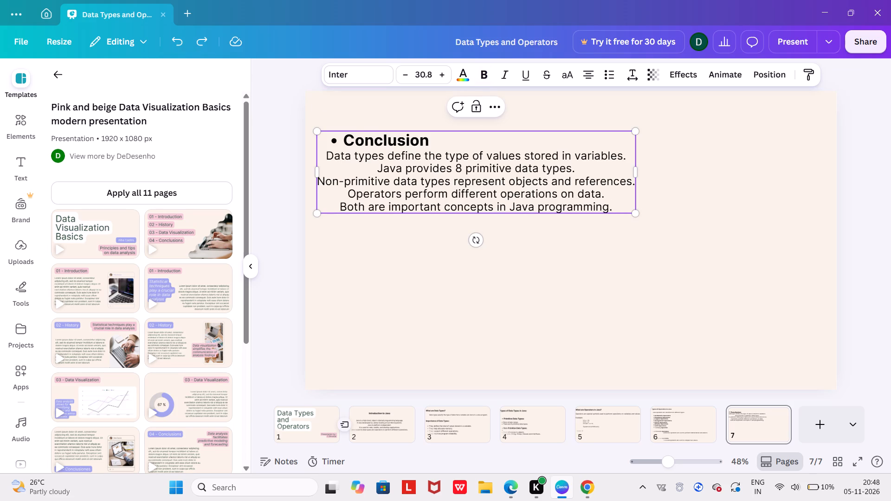
Insert an empty, unbulleted line between the "Conclusion" heading and the first point on slide 7.
{"action": "left_click", "coordinate": [432, 136]}
{"action": "key", "text": "Return"}
{"action": "key", "text": "BackSpace"}
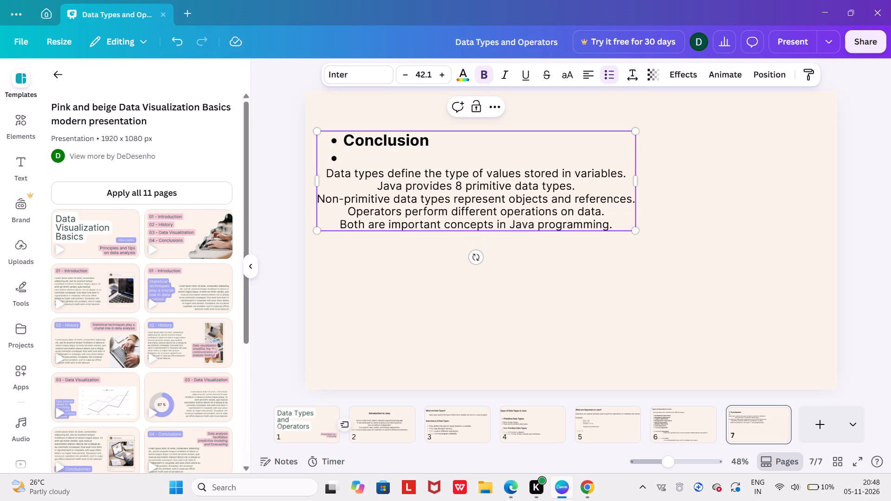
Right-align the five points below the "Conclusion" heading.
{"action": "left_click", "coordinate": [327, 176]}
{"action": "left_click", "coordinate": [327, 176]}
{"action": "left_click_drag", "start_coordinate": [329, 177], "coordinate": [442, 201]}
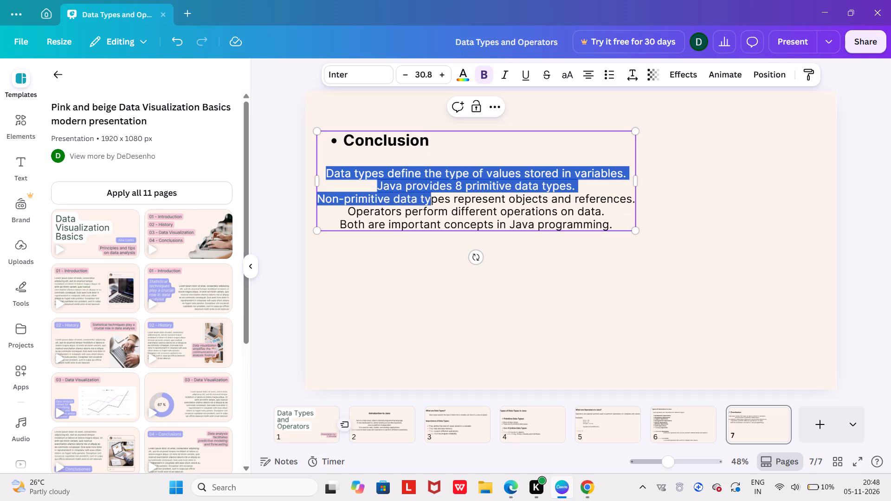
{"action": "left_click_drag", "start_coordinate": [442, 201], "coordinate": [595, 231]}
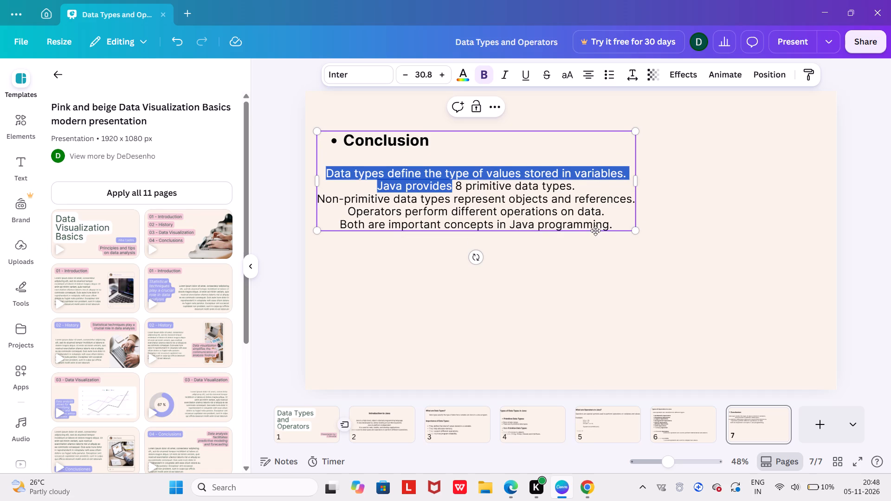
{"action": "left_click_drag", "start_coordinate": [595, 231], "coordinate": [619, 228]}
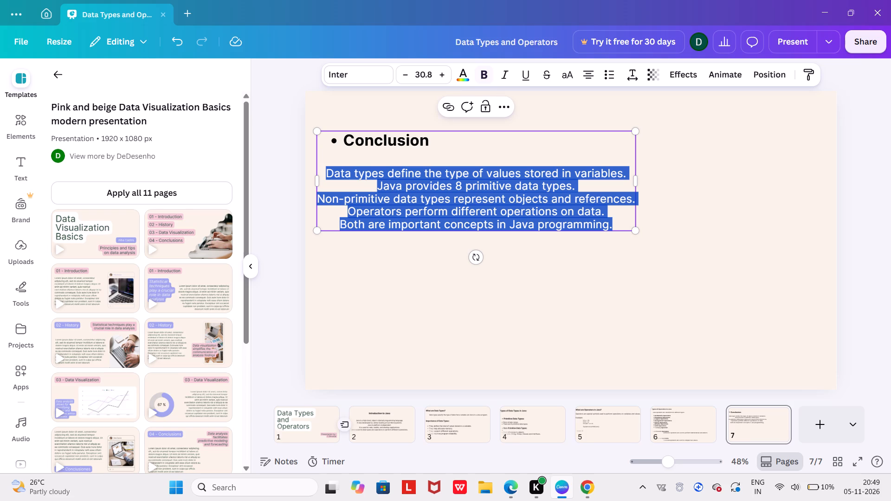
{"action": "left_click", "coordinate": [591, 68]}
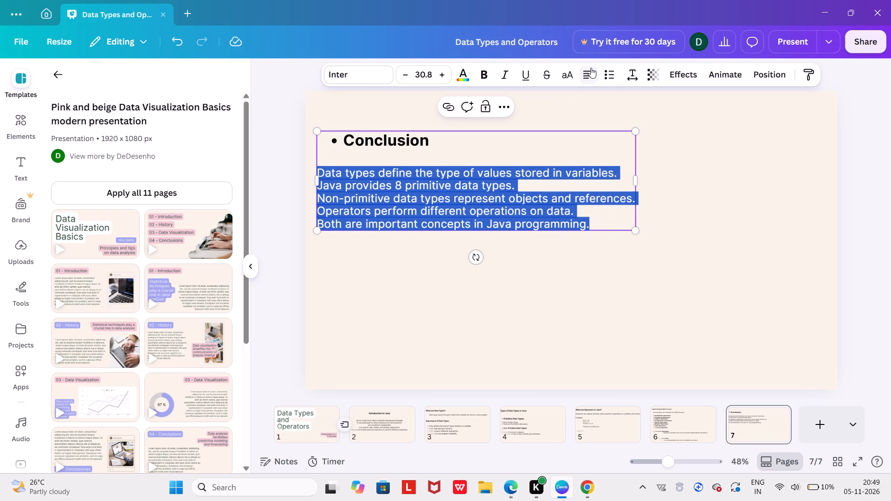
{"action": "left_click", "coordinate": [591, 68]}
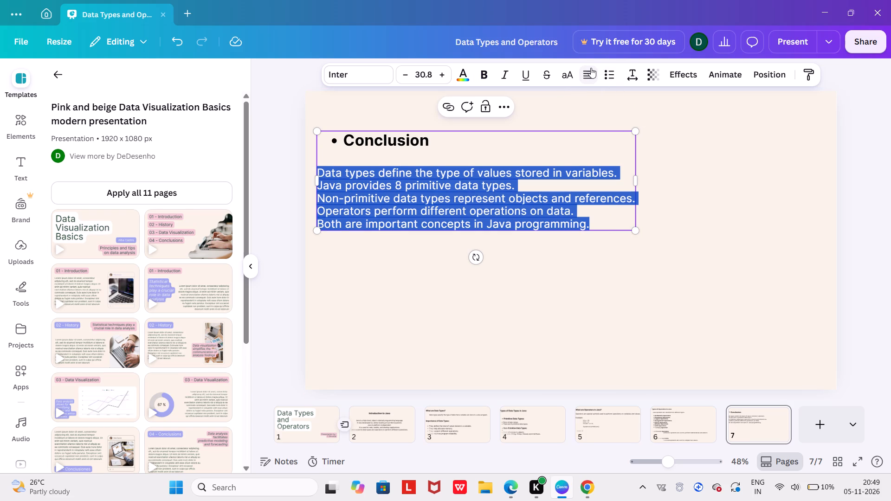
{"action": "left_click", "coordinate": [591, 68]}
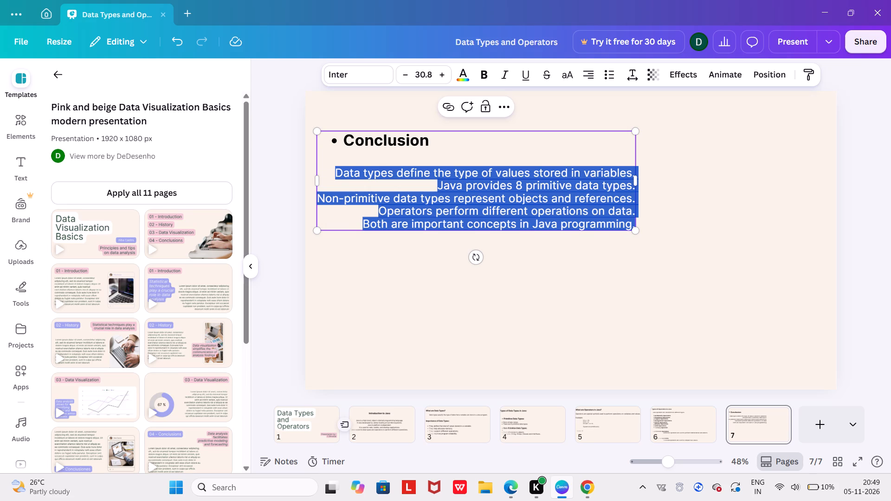
Widen the Conclusion text box toward the slide's right edge.
{"action": "left_click", "coordinate": [634, 183]}
{"action": "left_click_drag", "start_coordinate": [636, 180], "coordinate": [672, 179]}
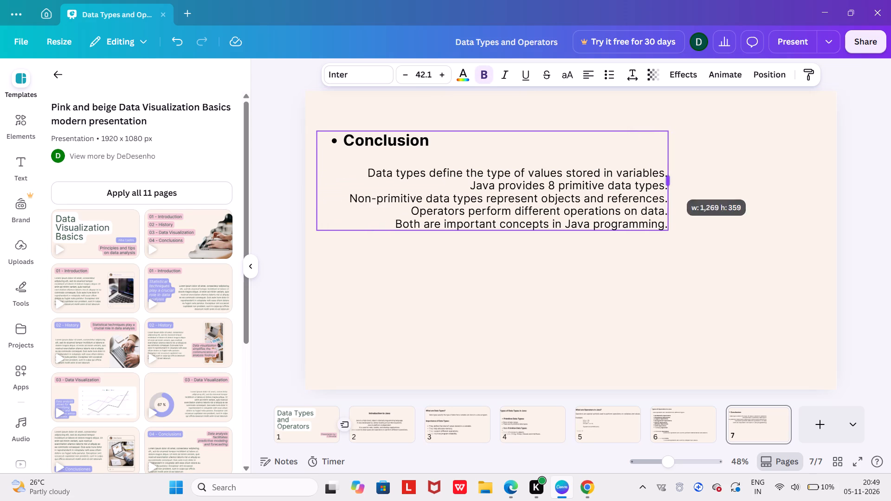
{"action": "left_click_drag", "start_coordinate": [672, 179], "coordinate": [761, 168]}
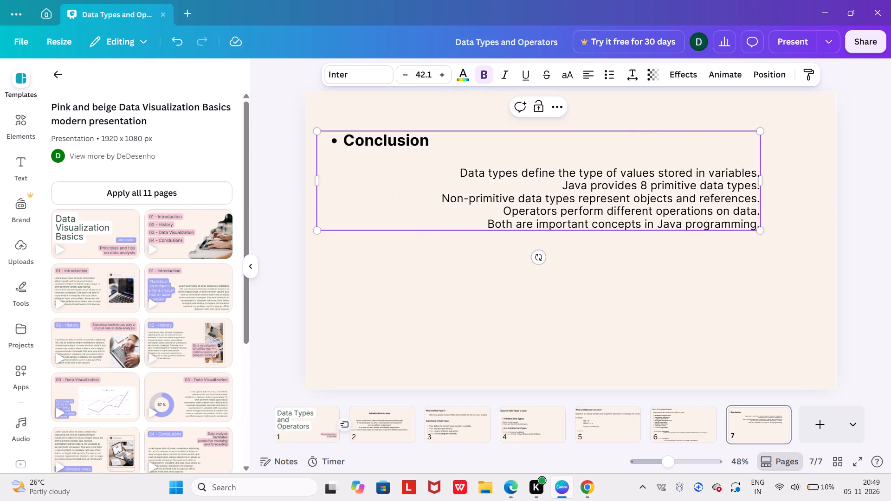
{"action": "left_click", "coordinate": [762, 231]}
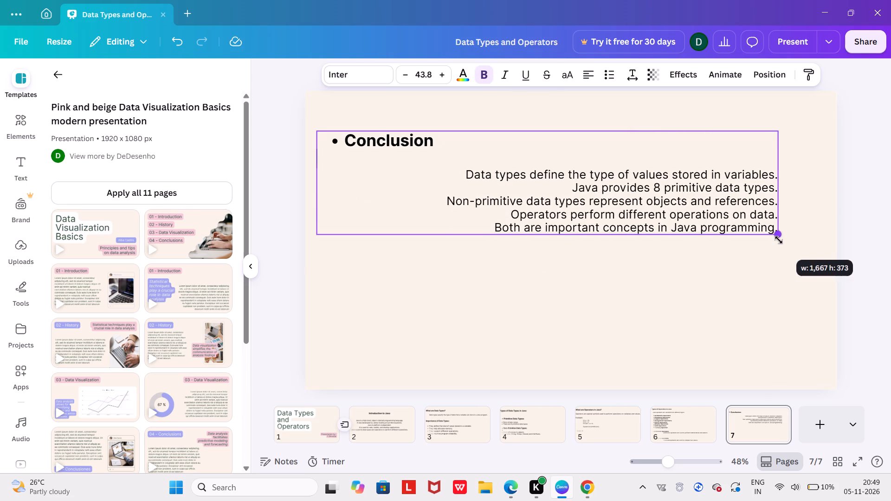
Left-align the five Conclusion points and format them as a bulleted list.
{"action": "triple_click", "coordinate": [641, 184]}
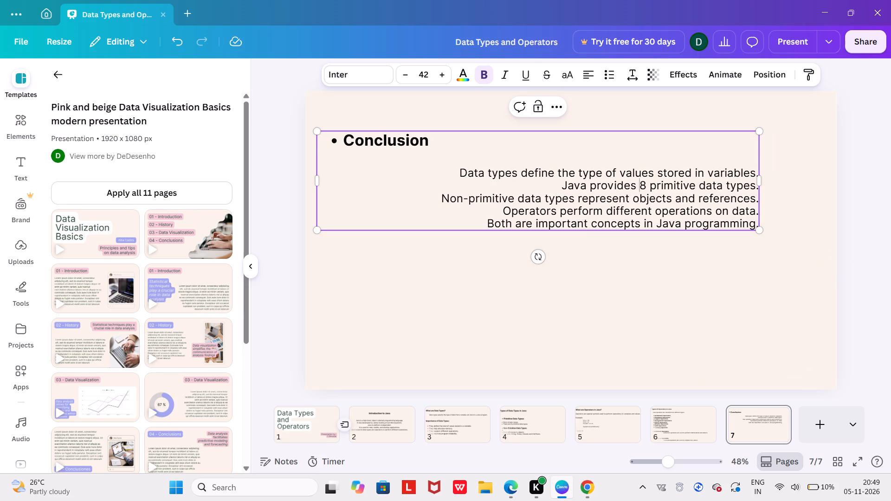
{"action": "left_click", "coordinate": [641, 184]}
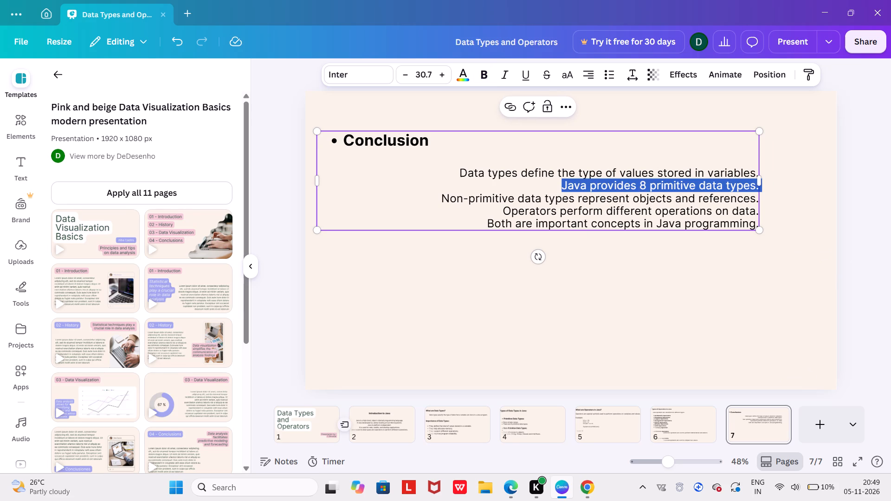
{"action": "left_click_drag", "start_coordinate": [460, 174], "coordinate": [729, 227]}
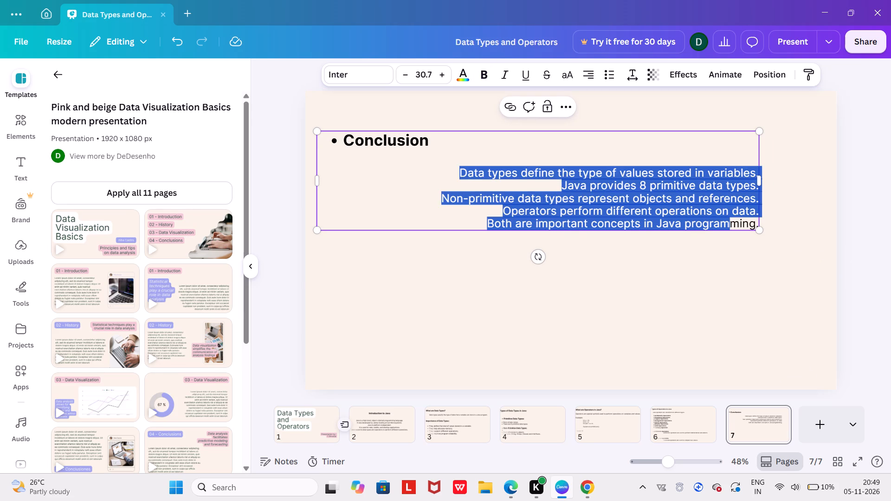
{"action": "left_click_drag", "start_coordinate": [729, 227], "coordinate": [751, 226]}
{"action": "left_click_drag", "start_coordinate": [751, 226], "coordinate": [755, 225]}
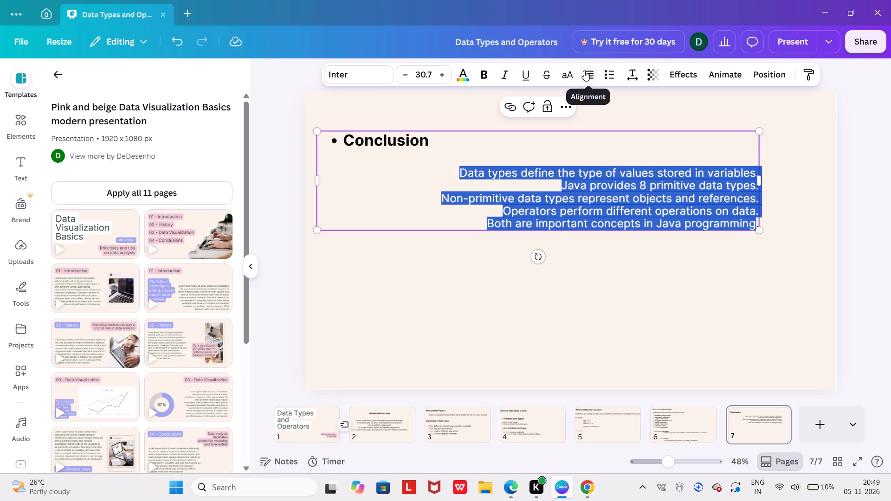
{"action": "left_click", "coordinate": [584, 71]}
{"action": "left_click", "coordinate": [584, 71]}
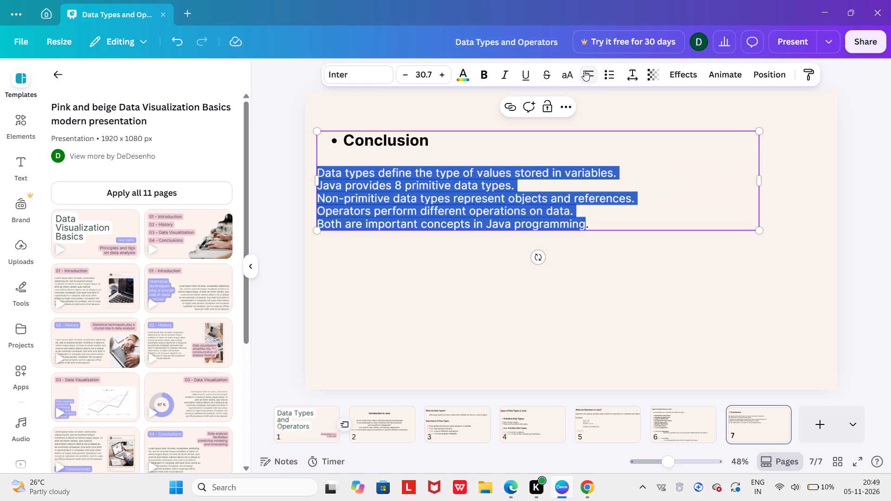
{"action": "left_click", "coordinate": [584, 71]}
{"action": "left_click", "coordinate": [584, 71]}
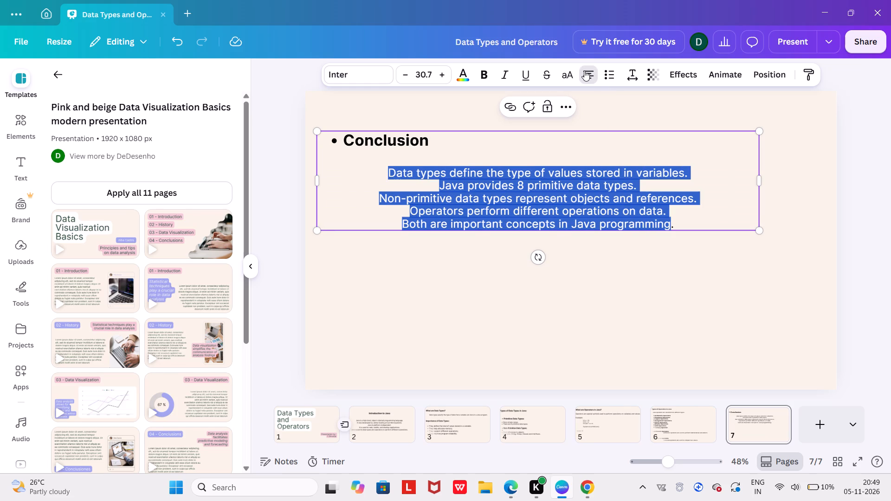
{"action": "left_click", "coordinate": [584, 71]}
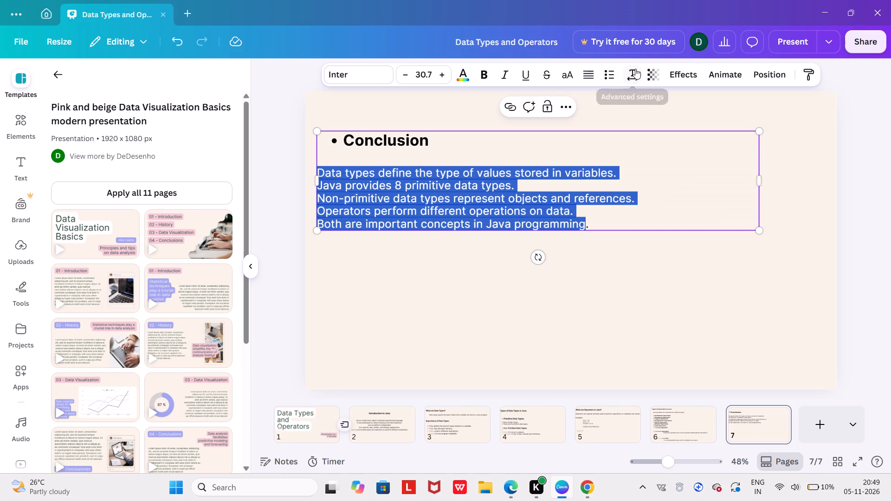
{"action": "left_click", "coordinate": [600, 72]}
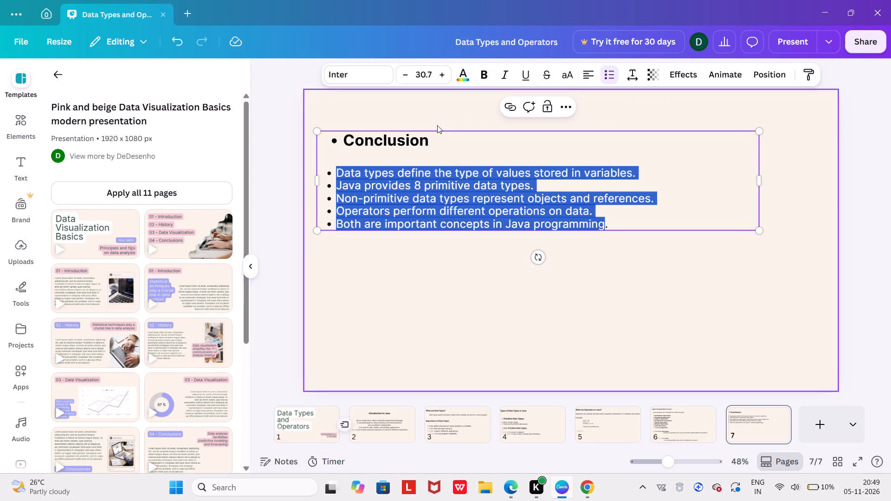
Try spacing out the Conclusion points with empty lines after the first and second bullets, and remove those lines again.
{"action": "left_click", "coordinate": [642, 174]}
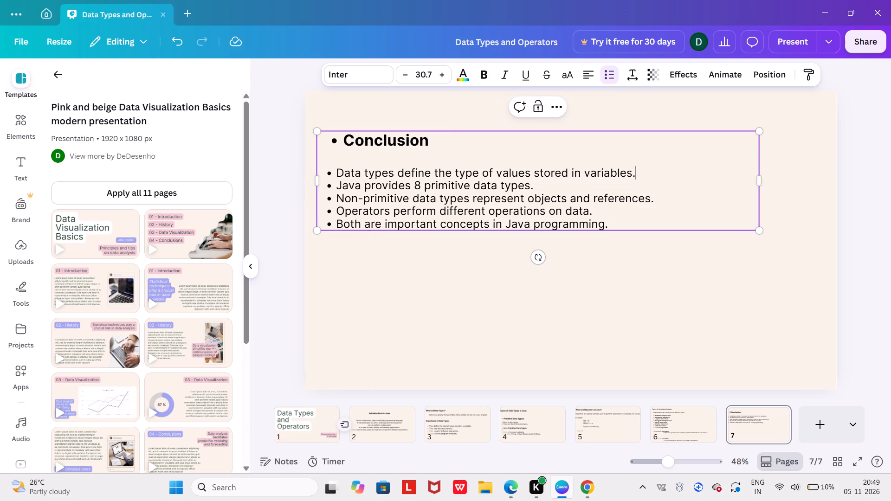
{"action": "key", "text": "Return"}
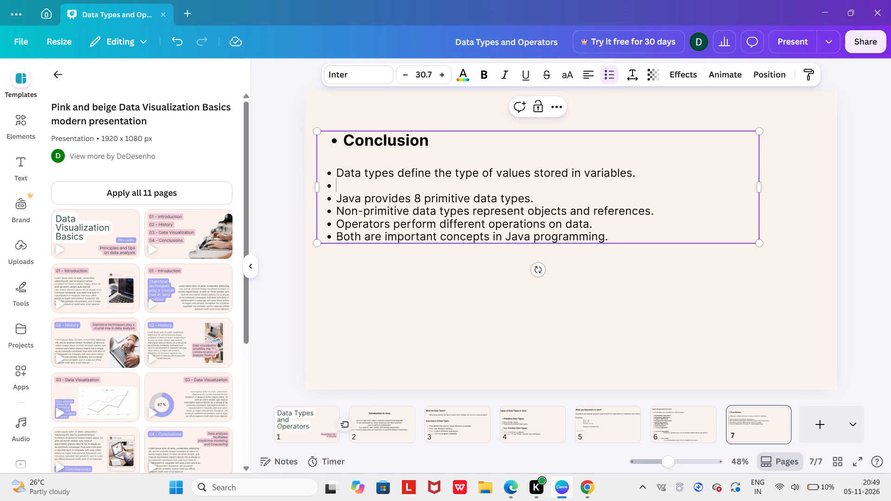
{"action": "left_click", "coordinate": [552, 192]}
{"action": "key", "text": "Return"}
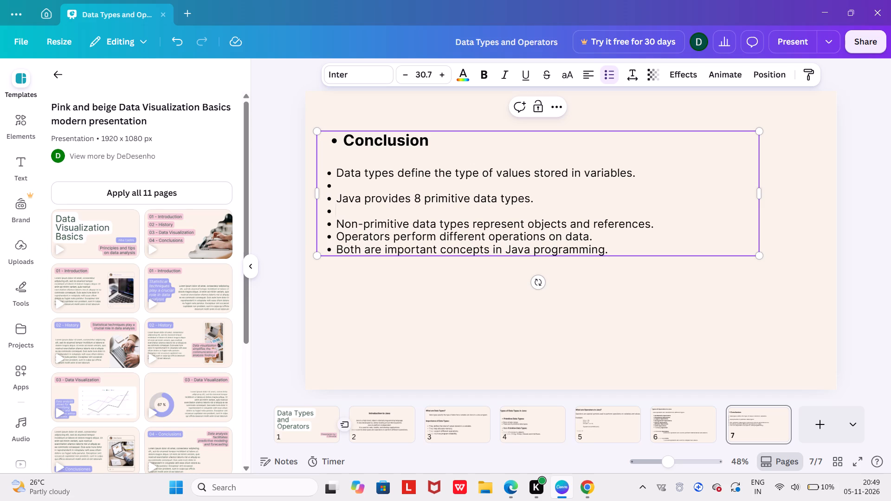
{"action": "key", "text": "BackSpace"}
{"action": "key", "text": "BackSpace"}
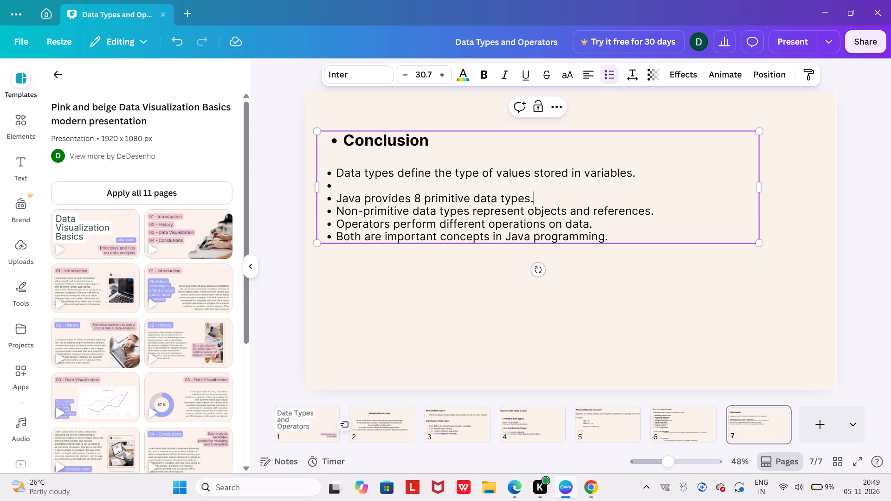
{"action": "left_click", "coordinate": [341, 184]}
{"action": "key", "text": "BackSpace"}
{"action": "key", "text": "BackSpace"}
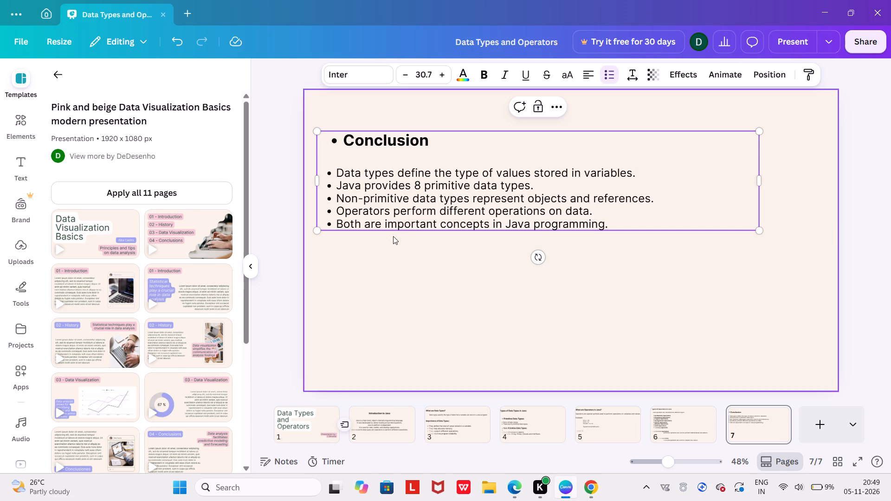
Move the Conclusion text box down and right toward the centre of slide 7.
{"action": "left_click_drag", "start_coordinate": [394, 231], "coordinate": [456, 261]}
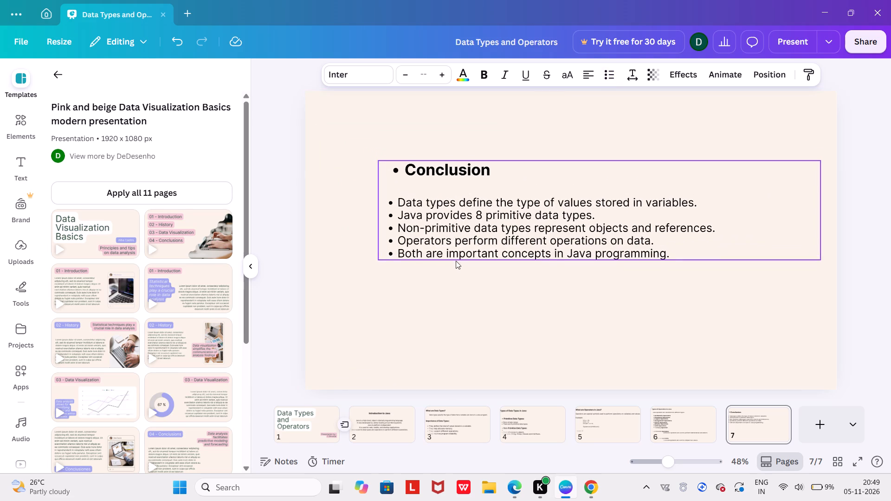
{"action": "left_click_drag", "start_coordinate": [456, 261], "coordinate": [471, 273]}
{"action": "left_click", "coordinate": [471, 273]}
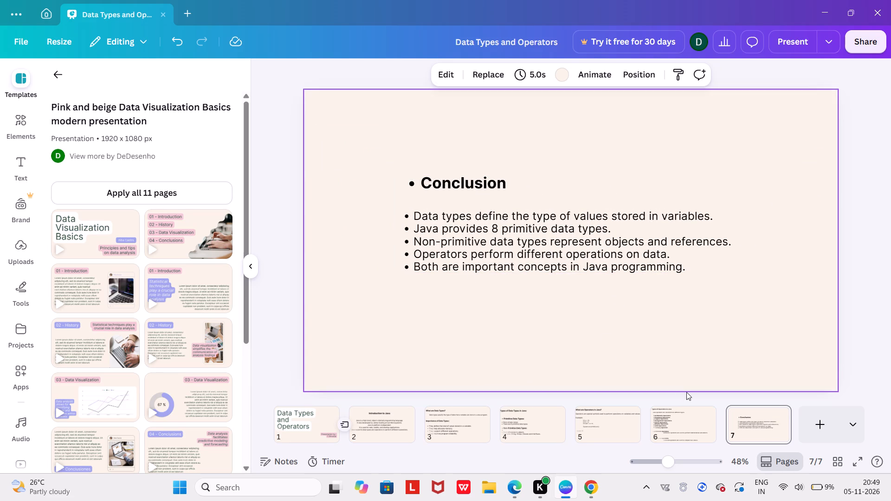
Add a blank slide 8 at the end of the presentation.
{"action": "left_click", "coordinate": [837, 429]}
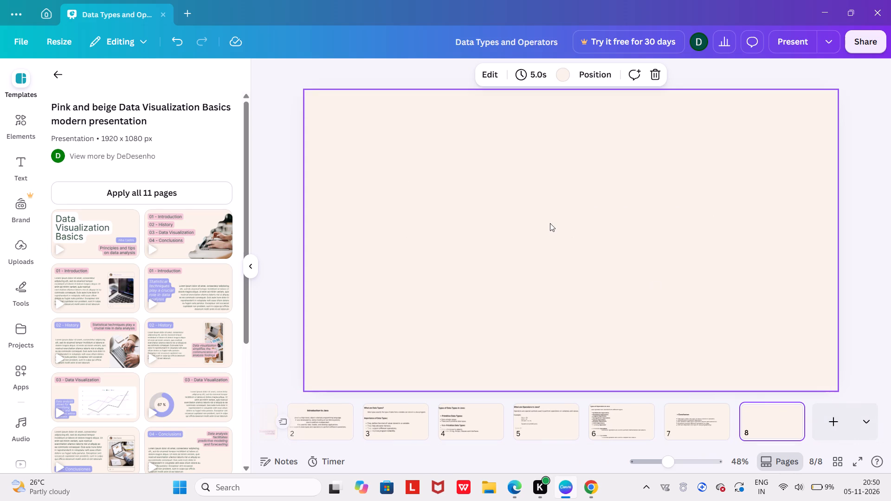
Start a text box on slide 8 and enlarge its font size to 117.
{"action": "left_click", "coordinate": [550, 223]}
{"action": "type", "text": "th"}
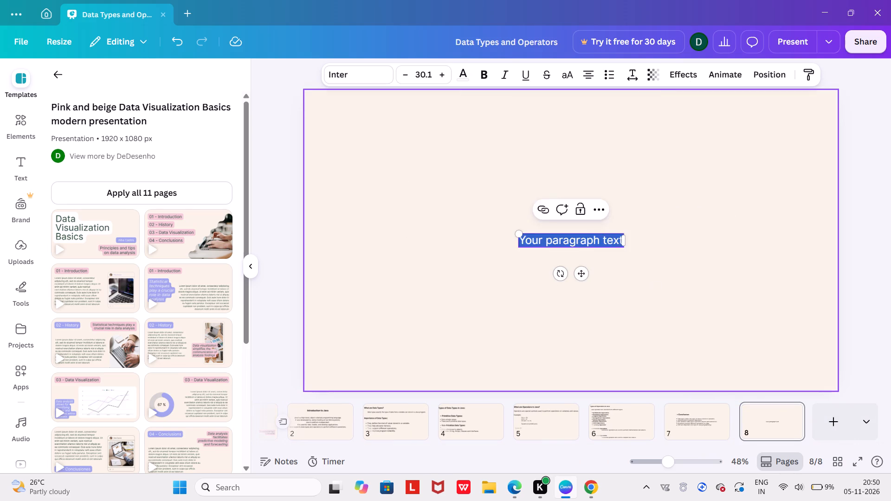
{"action": "triple_click", "coordinate": [443, 72]}
{"action": "triple_click", "coordinate": [443, 72]}
{"action": "triple_click", "coordinate": [443, 72]}
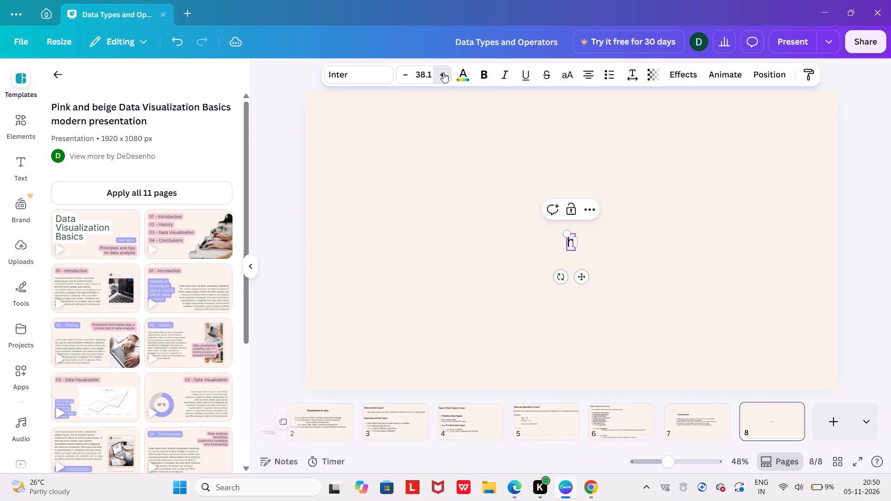
{"action": "triple_click", "coordinate": [443, 72]}
{"action": "triple_click", "coordinate": [443, 72]}
{"action": "triple_click", "coordinate": [443, 72]}
{"action": "triple_click", "coordinate": [443, 72]}
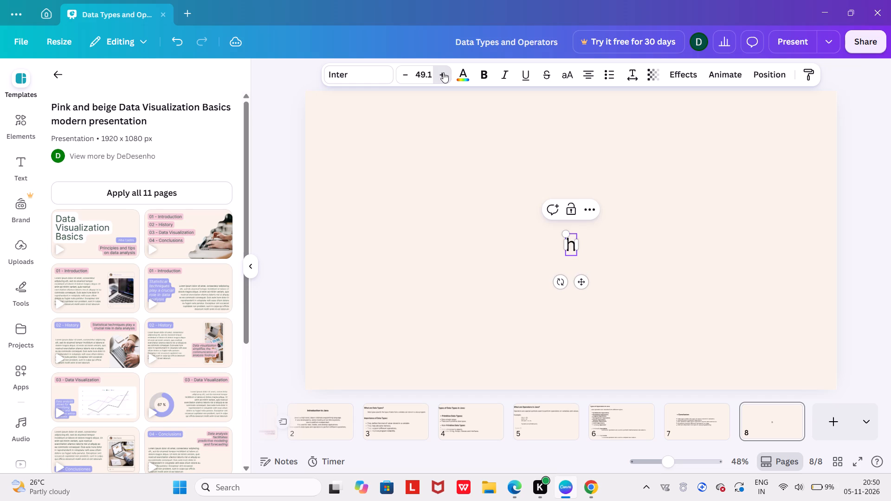
{"action": "triple_click", "coordinate": [443, 72]}
{"action": "triple_click", "coordinate": [443, 72]}
{"action": "double_click", "coordinate": [443, 72]}
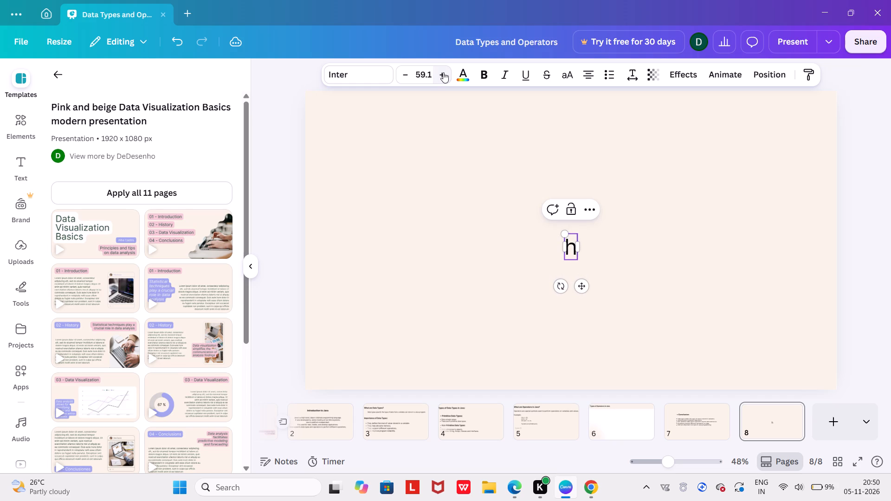
{"action": "key", "text": "BackSpace"}
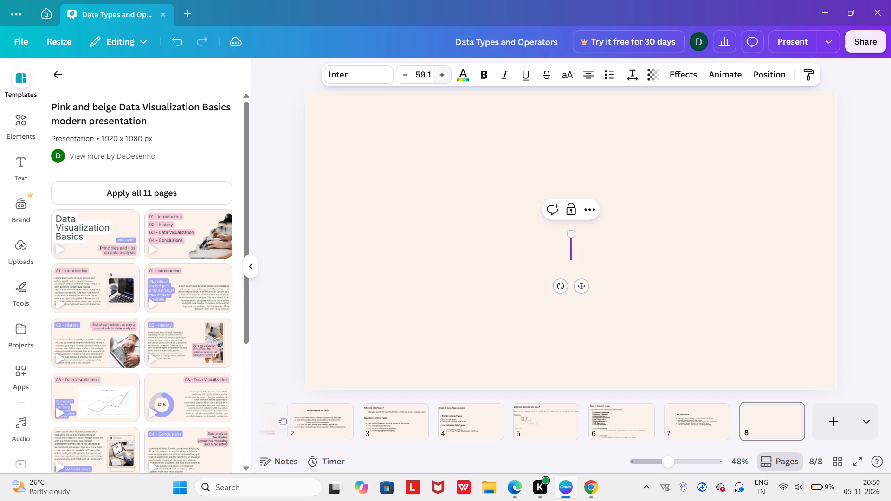
{"action": "key", "text": "t"}
{"action": "key", "text": "BackSpace"}
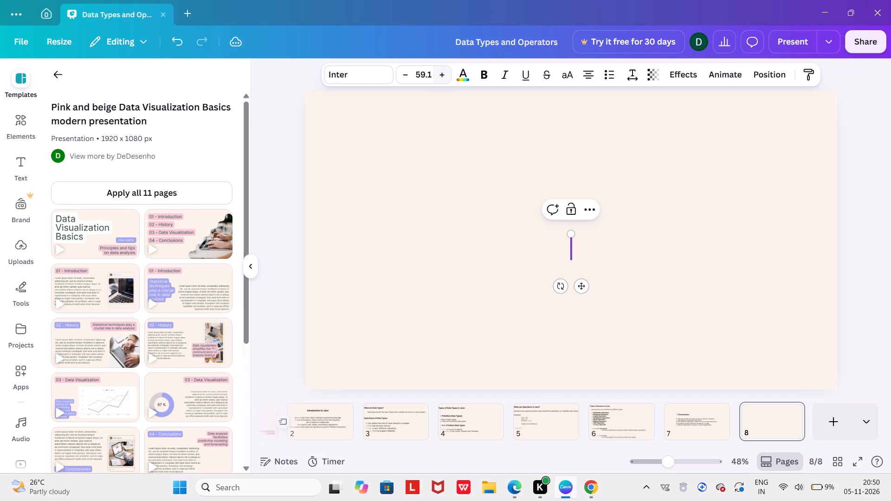
{"action": "triple_click", "coordinate": [444, 70]}
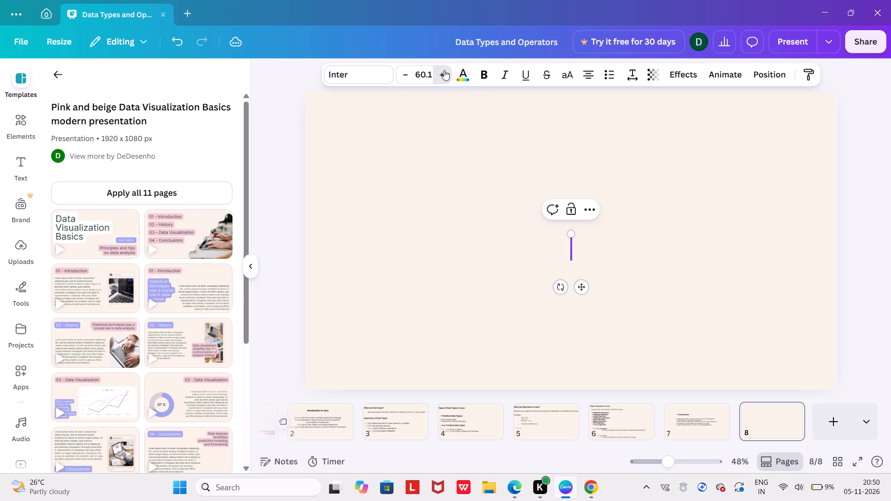
{"action": "triple_click", "coordinate": [444, 70]}
{"action": "triple_click", "coordinate": [444, 70]}
{"action": "triple_click", "coordinate": [444, 70]}
{"action": "triple_click", "coordinate": [444, 70]}
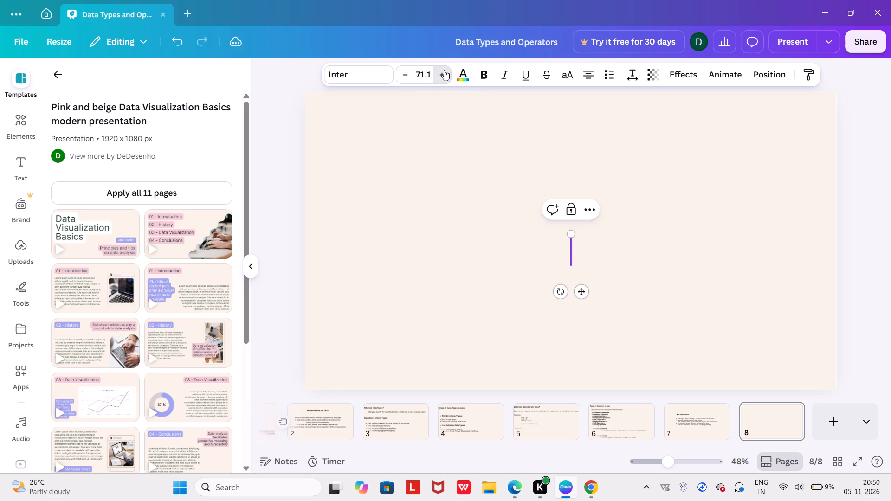
{"action": "triple_click", "coordinate": [444, 70]}
{"action": "triple_click", "coordinate": [444, 70]}
{"action": "triple_click", "coordinate": [444, 70]}
{"action": "triple_click", "coordinate": [444, 70]}
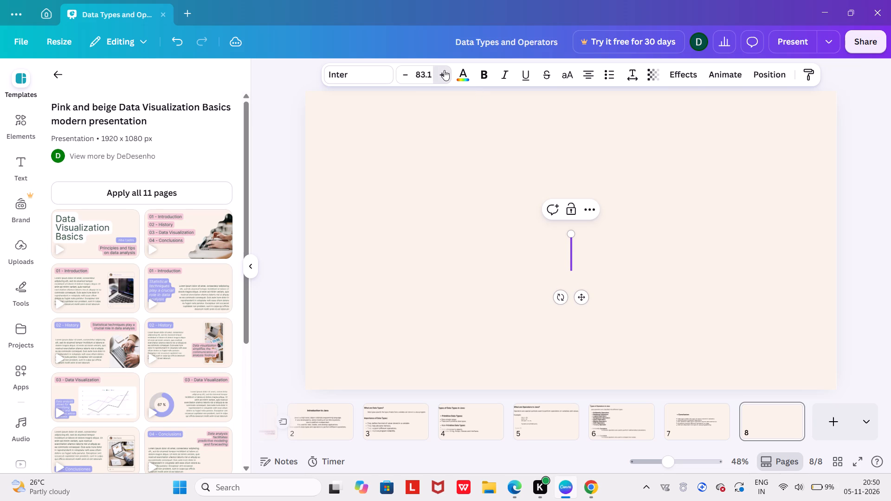
{"action": "triple_click", "coordinate": [444, 70]}
{"action": "triple_click", "coordinate": [444, 70]}
{"action": "triple_click", "coordinate": [444, 70]}
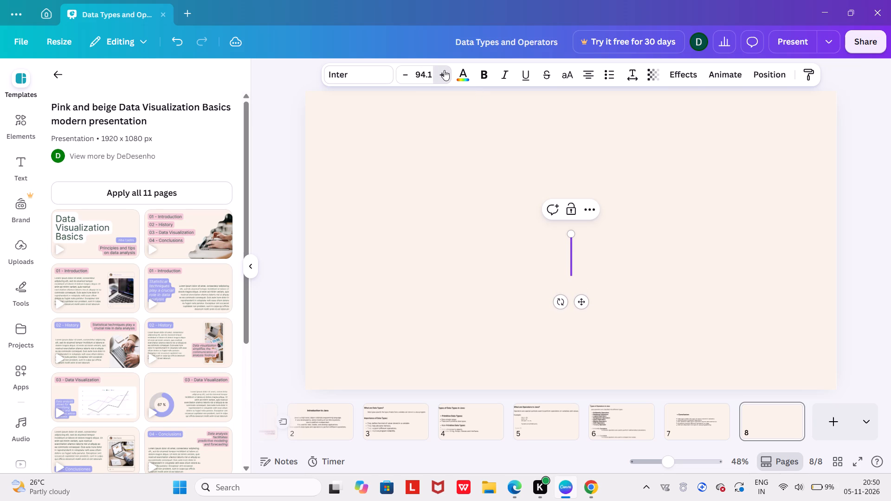
{"action": "triple_click", "coordinate": [444, 70]}
{"action": "triple_click", "coordinate": [444, 70]}
{"action": "triple_click", "coordinate": [444, 70]}
{"action": "triple_click", "coordinate": [444, 70]}
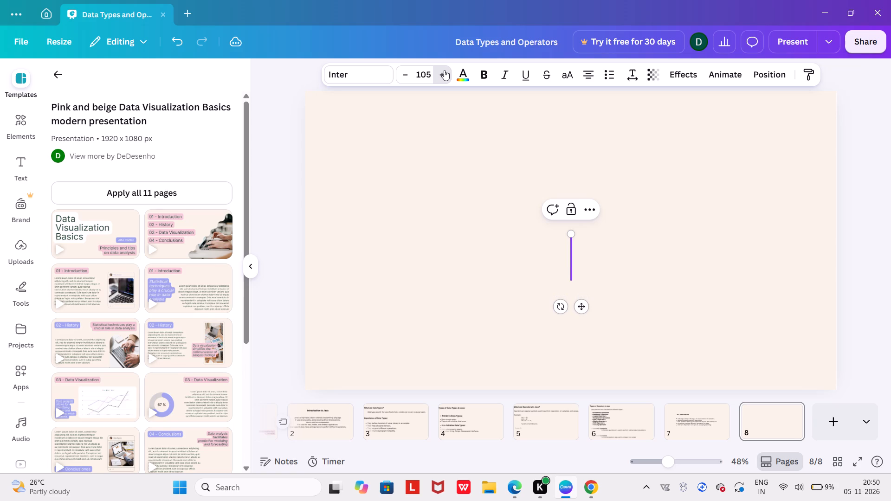
{"action": "triple_click", "coordinate": [444, 70]}
{"action": "triple_click", "coordinate": [444, 70]}
{"action": "triple_click", "coordinate": [444, 70]}
{"action": "left_click", "coordinate": [444, 70]}
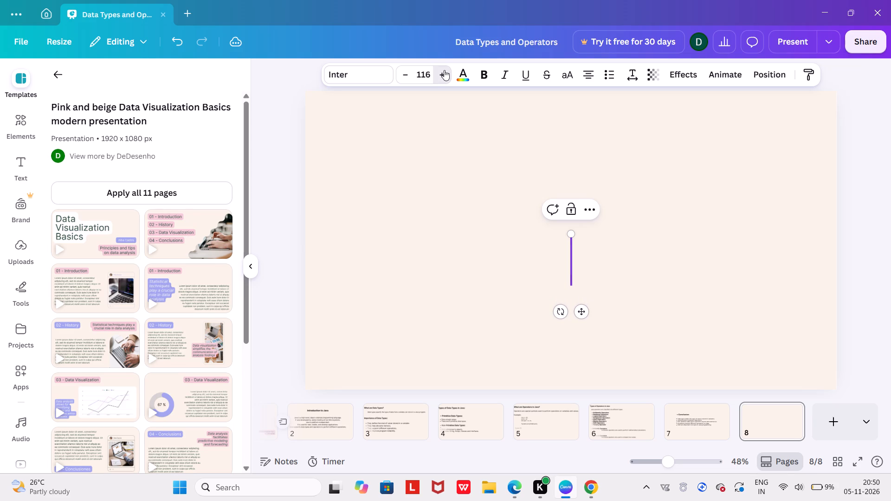
Enter "THANK YOU" in the text box on slide 8.
{"action": "type", "text": "THA"}
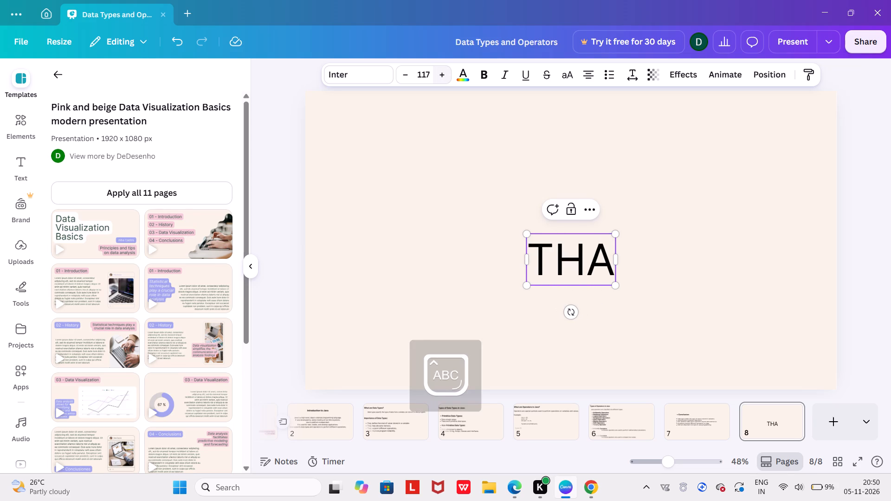
{"action": "type", "text": "NK"}
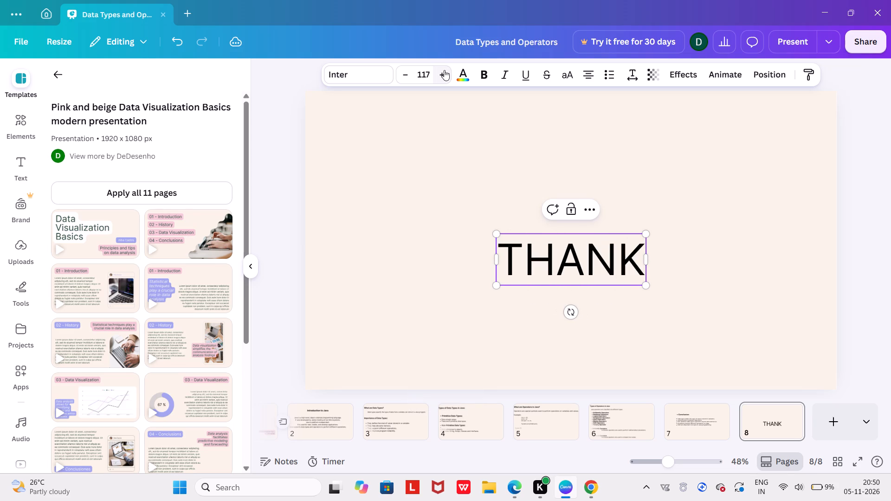
{"action": "key", "text": "space"}
{"action": "type", "text": "Y"}
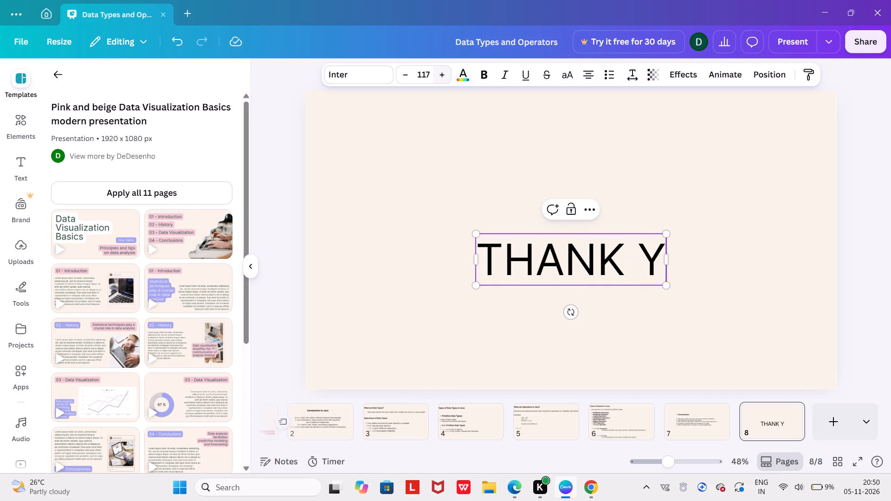
{"action": "type", "text": "OU"}
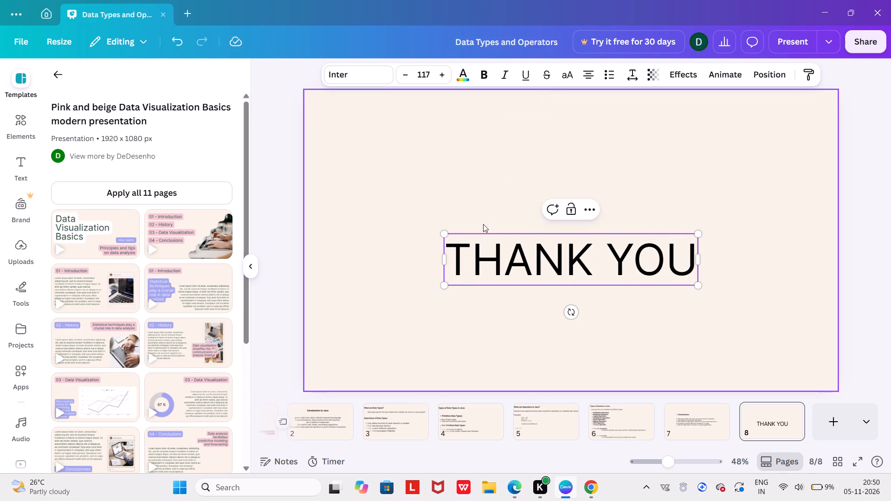
Make the whole THANK YOU text on slide 8 bold.
{"action": "left_click", "coordinate": [478, 74]}
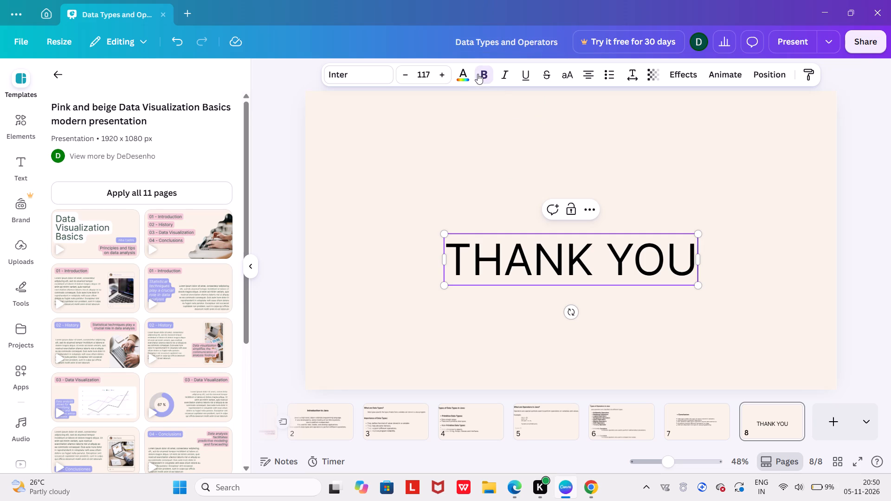
{"action": "triple_click", "coordinate": [474, 246]}
{"action": "left_click", "coordinate": [479, 72]}
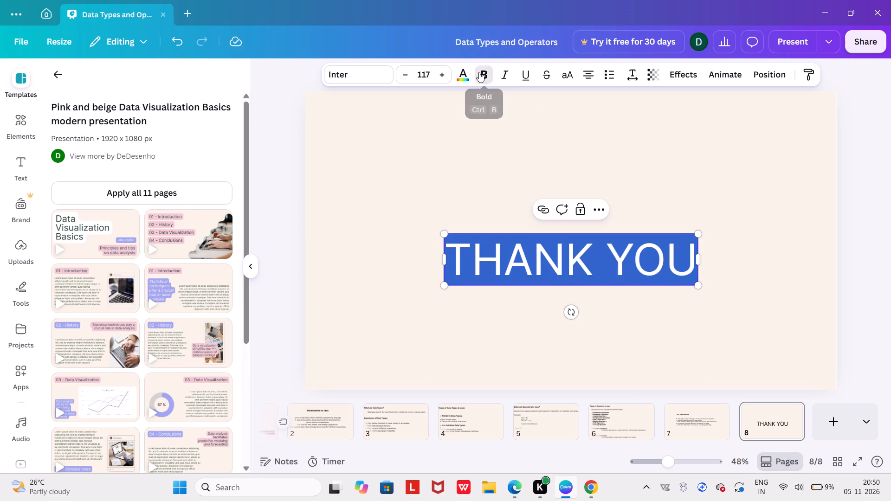
{"action": "left_click", "coordinate": [495, 170]}
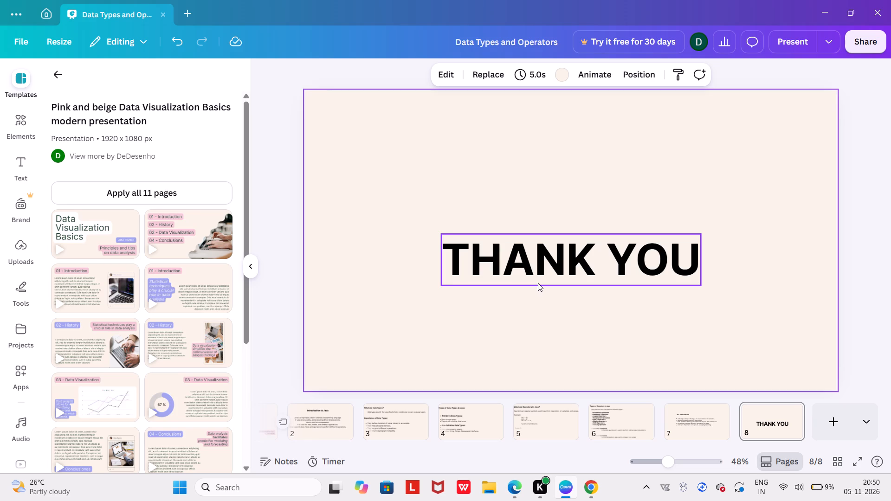
Move the THANK YOU text box up toward the vertical centre of slide 8.
{"action": "left_click", "coordinate": [538, 283]}
{"action": "left_click", "coordinate": [539, 280]}
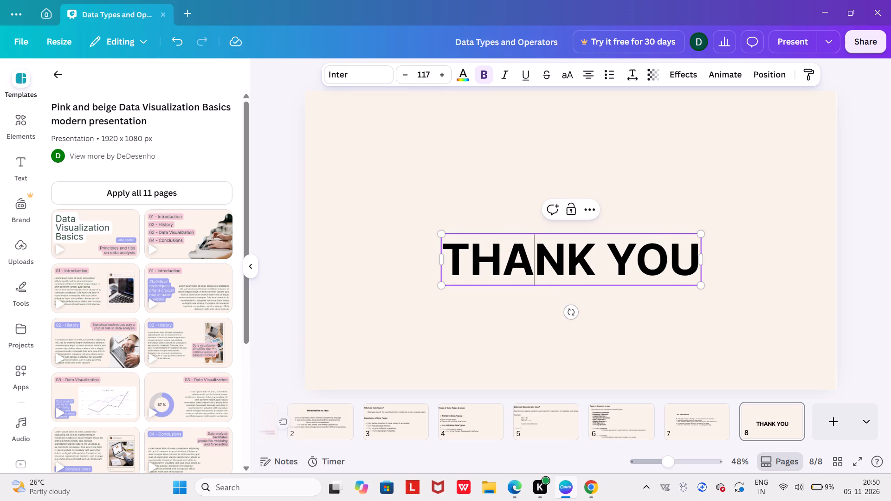
{"action": "double_click", "coordinate": [539, 280]}
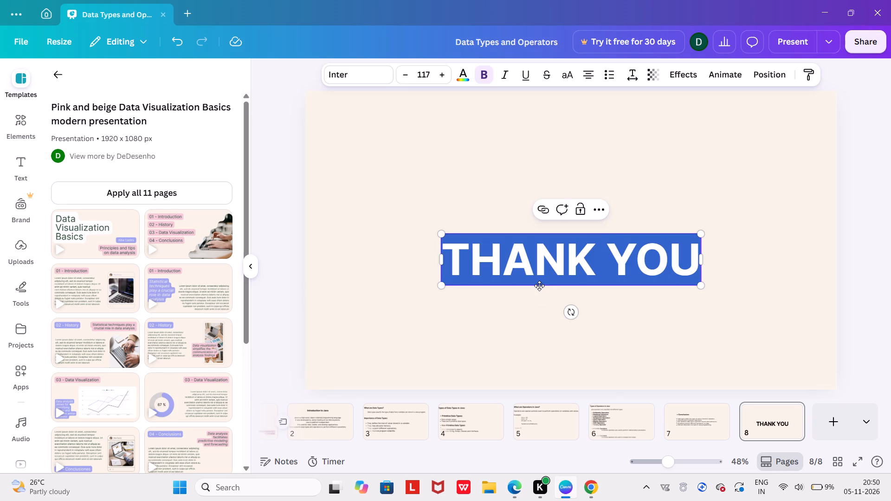
{"action": "left_click_drag", "start_coordinate": [539, 286], "coordinate": [543, 244]}
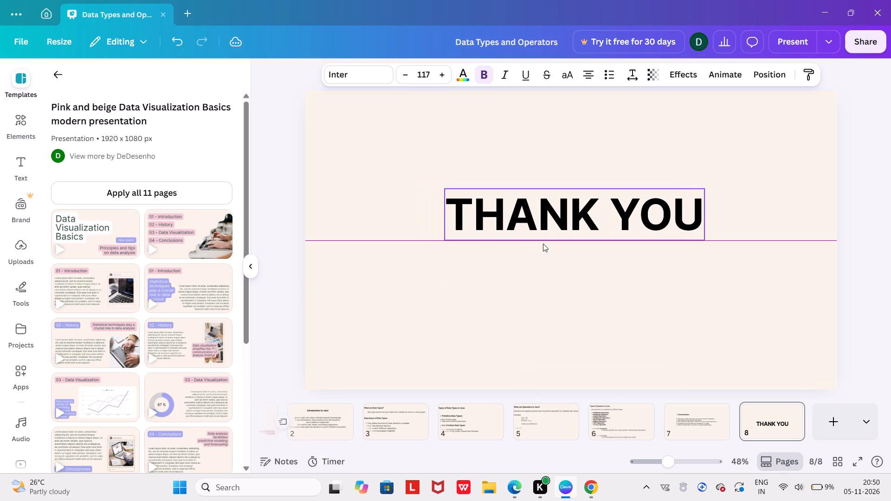
{"action": "left_click_drag", "start_coordinate": [543, 244], "coordinate": [543, 245]}
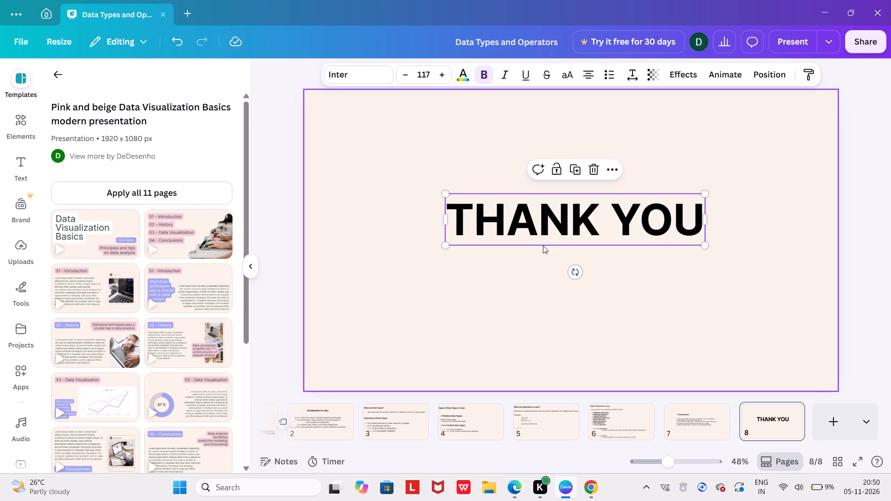
{"action": "left_click", "coordinate": [543, 245]}
Try the Flow transition between slides 1 and 2, and replace it with Circle Wipe, keeping the In direction.
{"action": "scroll", "coordinate": [326, 418], "scroll_direction": "right", "scroll_amount": 2}
{"action": "left_click", "coordinate": [326, 418]}
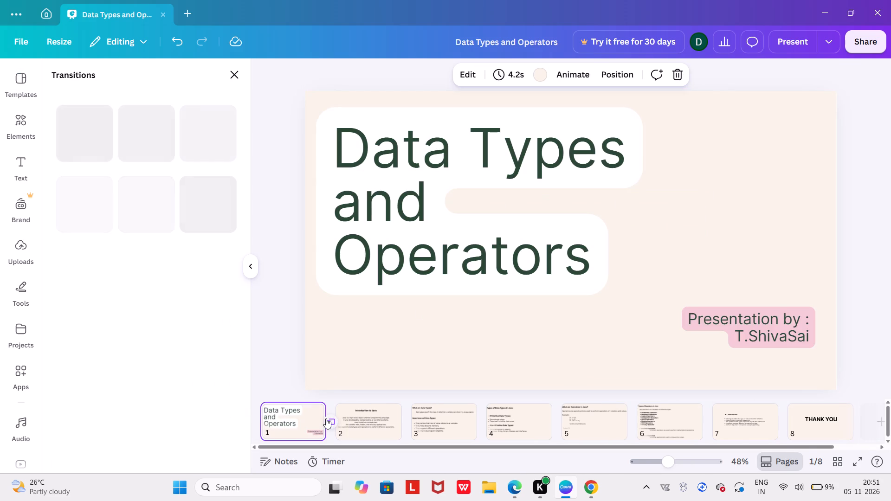
{"action": "left_click", "coordinate": [155, 268]}
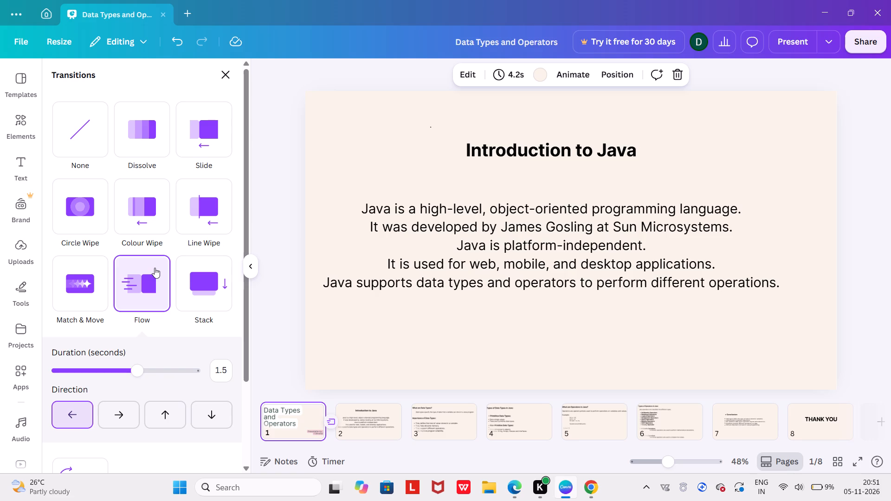
{"action": "left_click", "coordinate": [406, 423]}
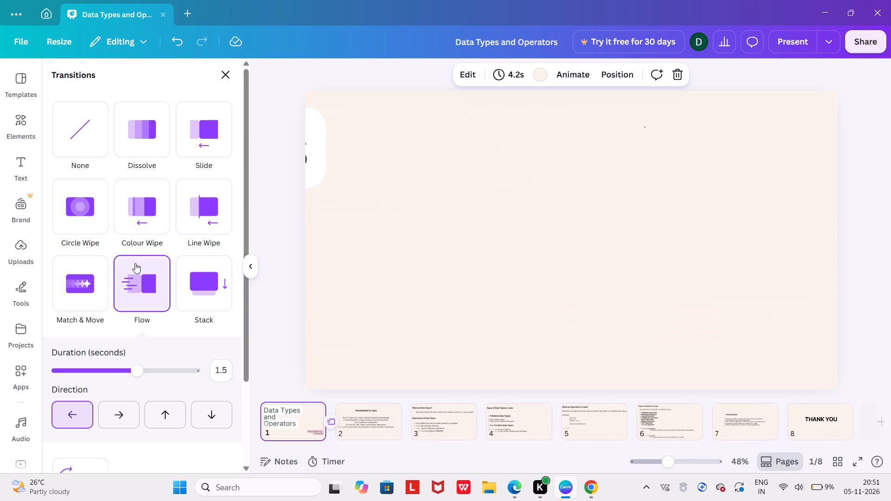
{"action": "left_click", "coordinate": [94, 205]}
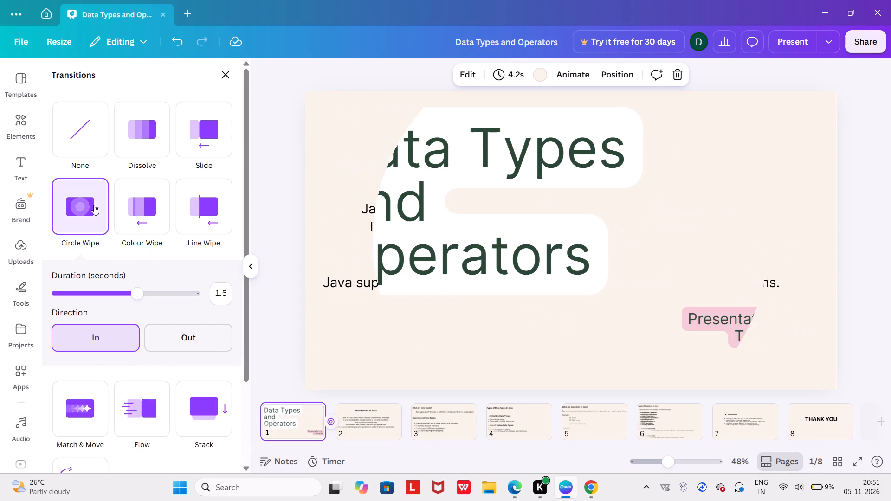
Insert a blank slide after slide 2 and apply the Flow transition between it and the following slide.
{"action": "left_click", "coordinate": [411, 427]}
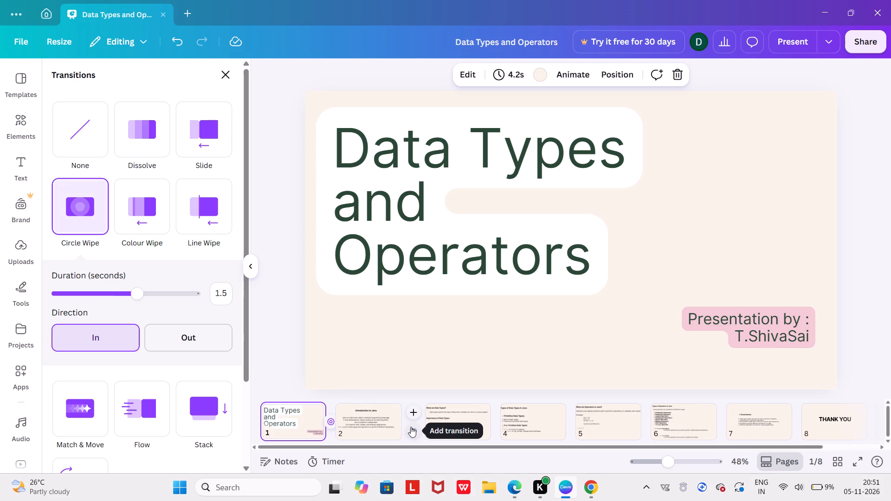
{"action": "left_click", "coordinate": [412, 409]}
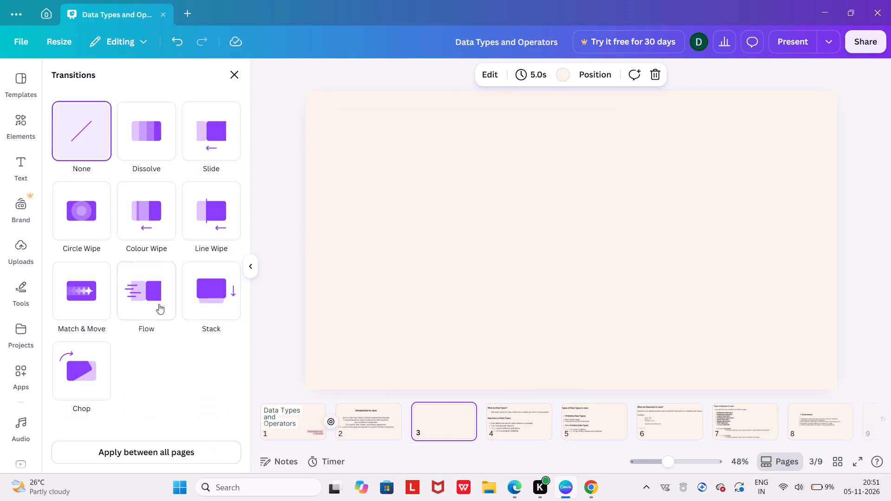
{"action": "left_click", "coordinate": [143, 290]}
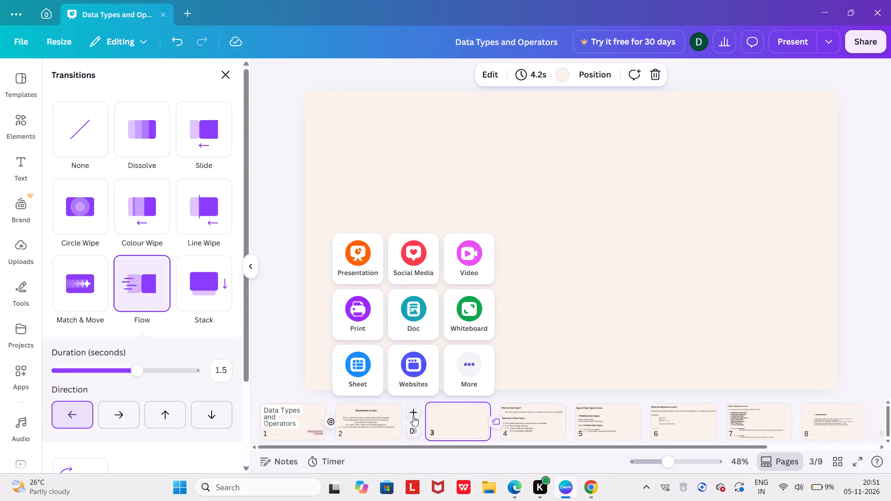
Insert another blank slide directly after slide 2.
{"action": "left_click", "coordinate": [413, 416]}
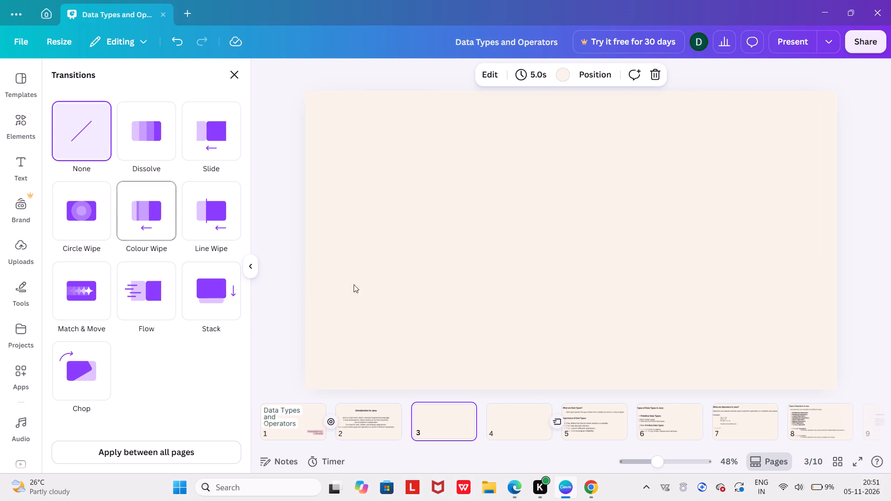
Delete both blank slides that sit between the Introduction to Java slide and the What are Data Types slide.
{"action": "left_click", "coordinate": [491, 419]}
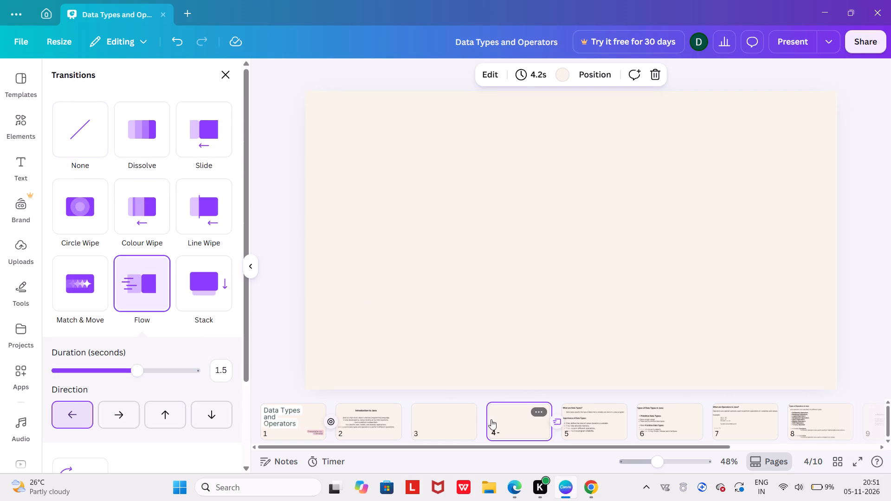
{"action": "left_click", "coordinate": [396, 408]}
{"action": "left_click", "coordinate": [396, 408]}
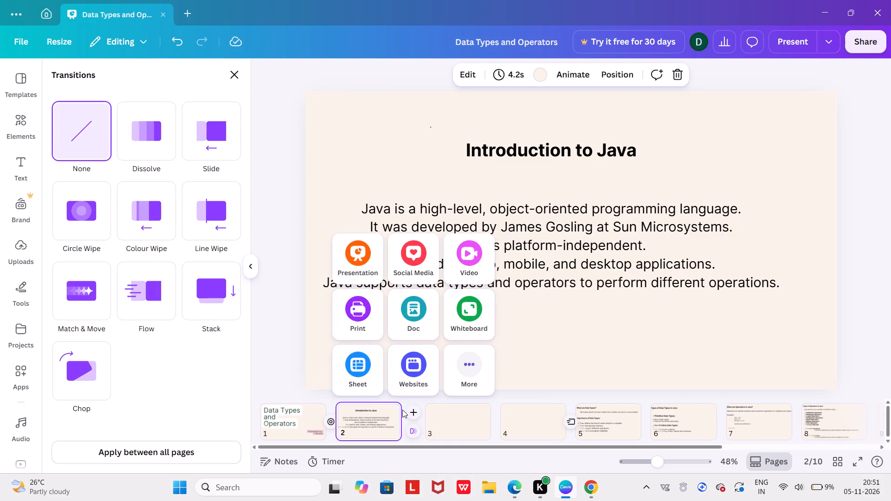
{"action": "left_click_drag", "start_coordinate": [404, 420], "coordinate": [405, 419]}
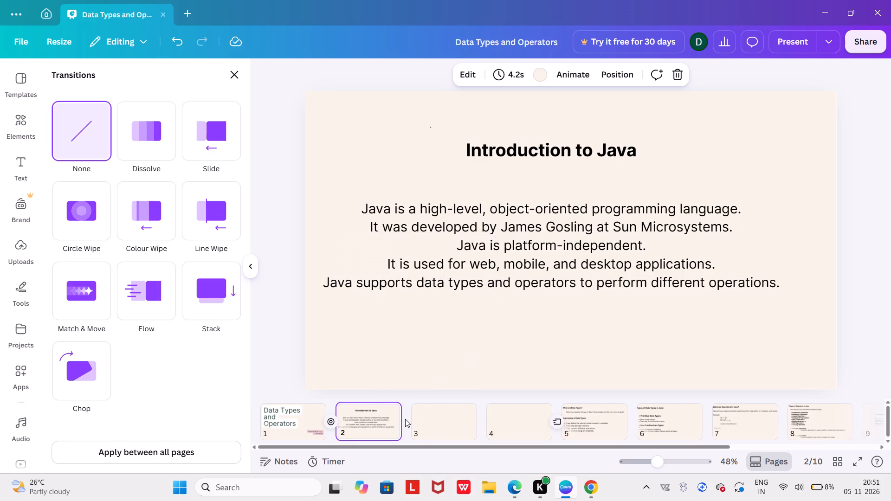
{"action": "left_click_drag", "start_coordinate": [405, 419], "coordinate": [407, 414]}
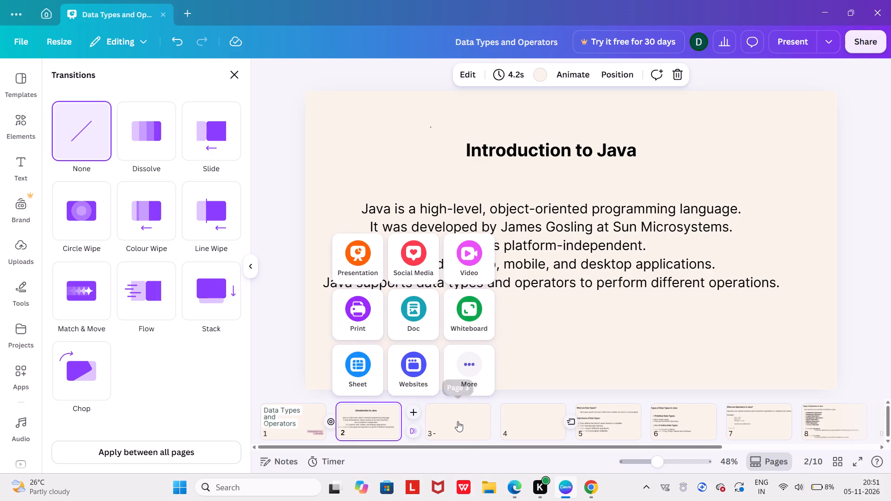
{"action": "left_click", "coordinate": [508, 425]}
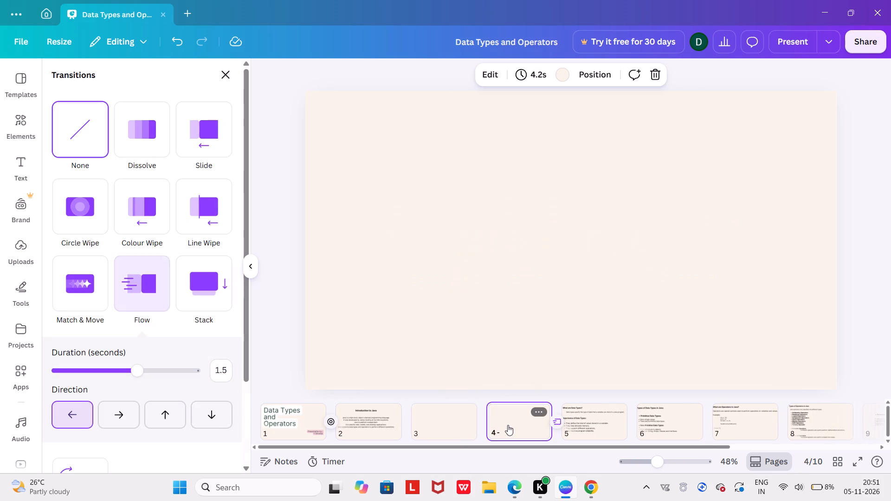
{"action": "right_click", "coordinate": [508, 425]}
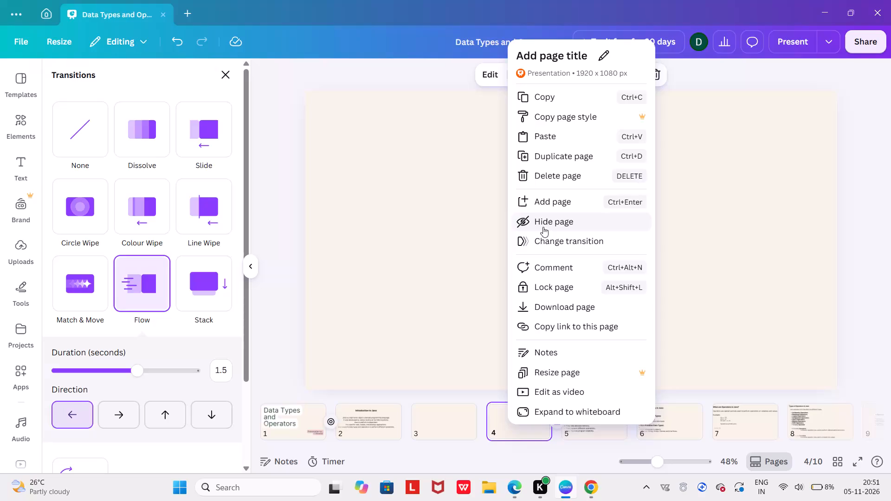
{"action": "left_click", "coordinate": [546, 176]}
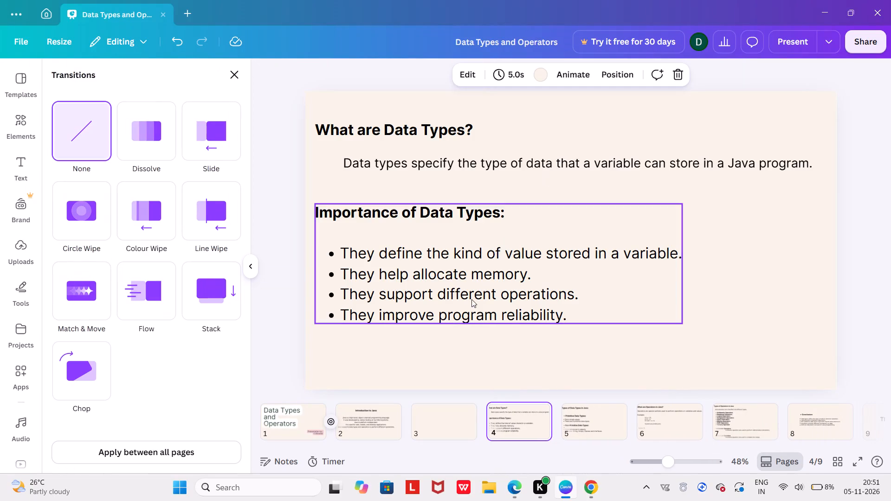
{"action": "right_click", "coordinate": [451, 415]}
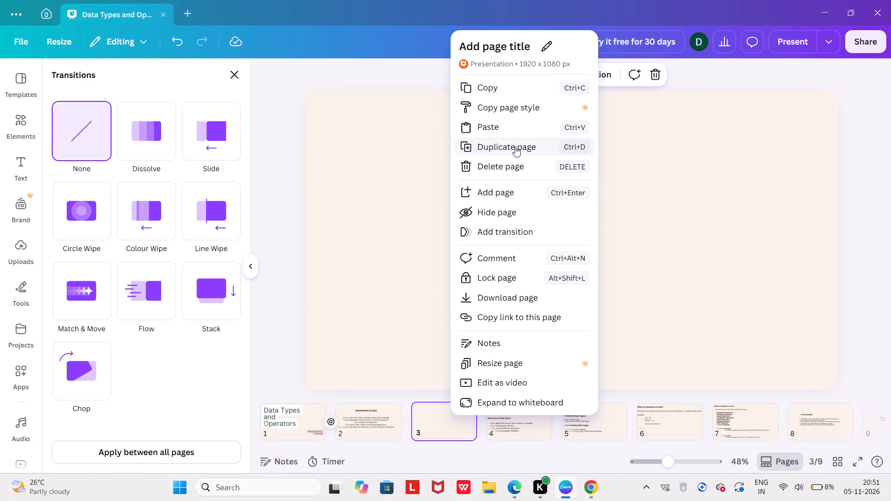
{"action": "left_click", "coordinate": [511, 161]}
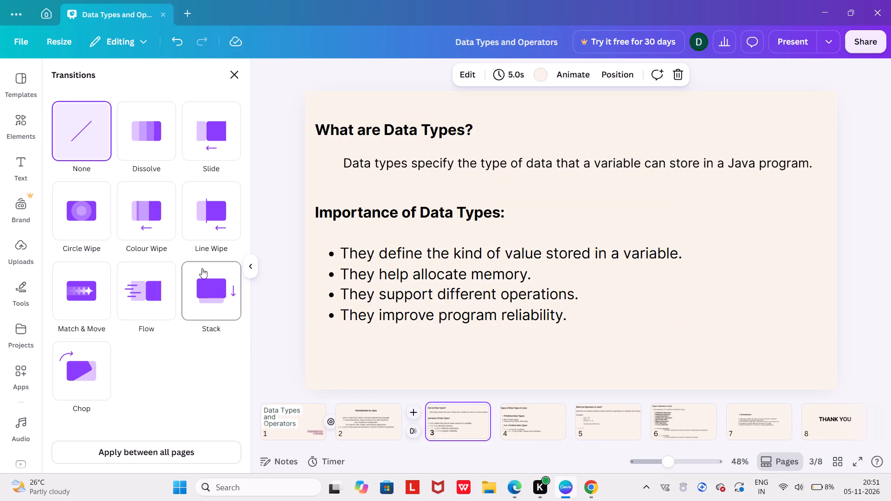
Apply the Colour Wipe transition between slides 3 and 4, and Match & Move between slides 2 and 3.
{"action": "left_click", "coordinate": [155, 225]}
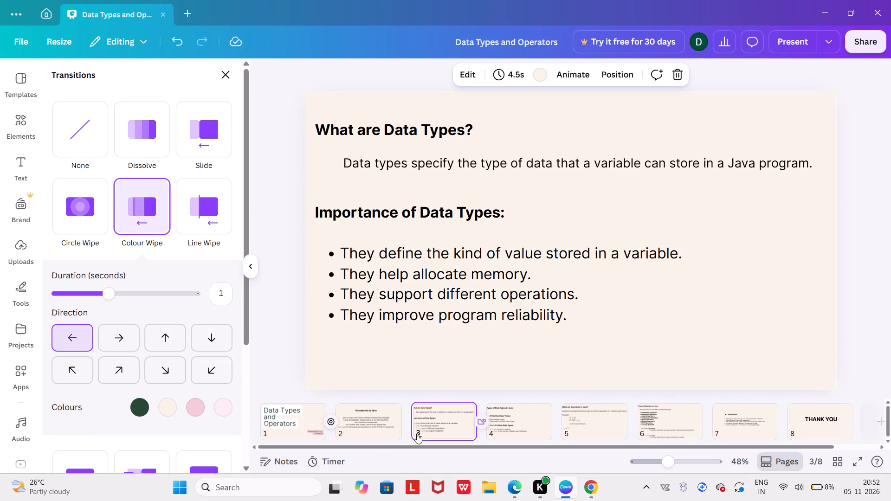
{"action": "left_click", "coordinate": [409, 428]}
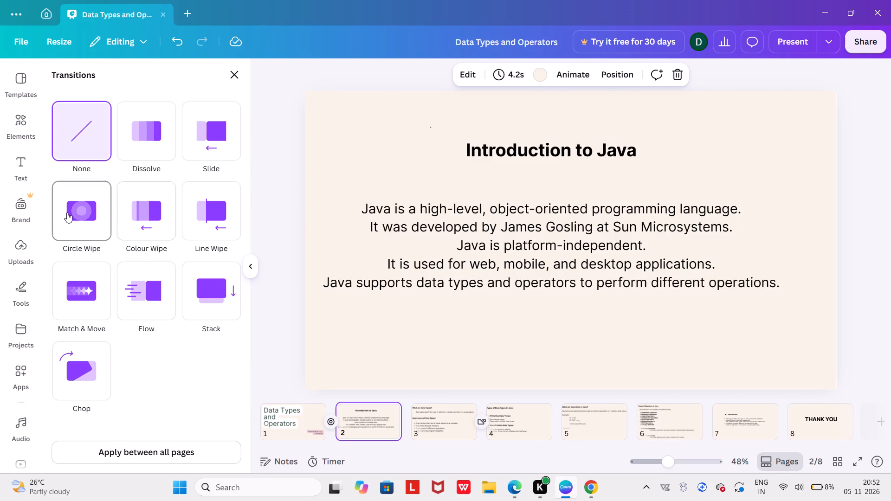
{"action": "left_click", "coordinate": [79, 283]}
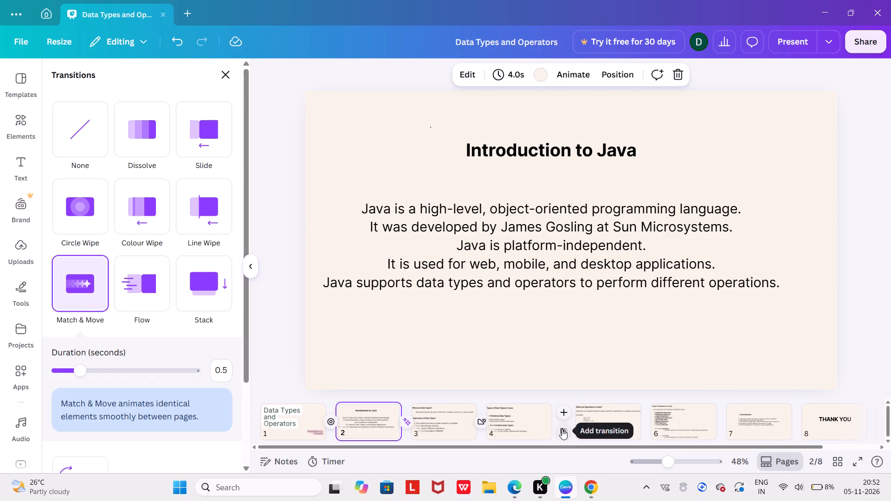
Add the Line Wipe transition between slides 4 and 5, and Colour Wipe between slides 5 and 6.
{"action": "left_click", "coordinate": [562, 429]}
{"action": "left_click", "coordinate": [196, 229]}
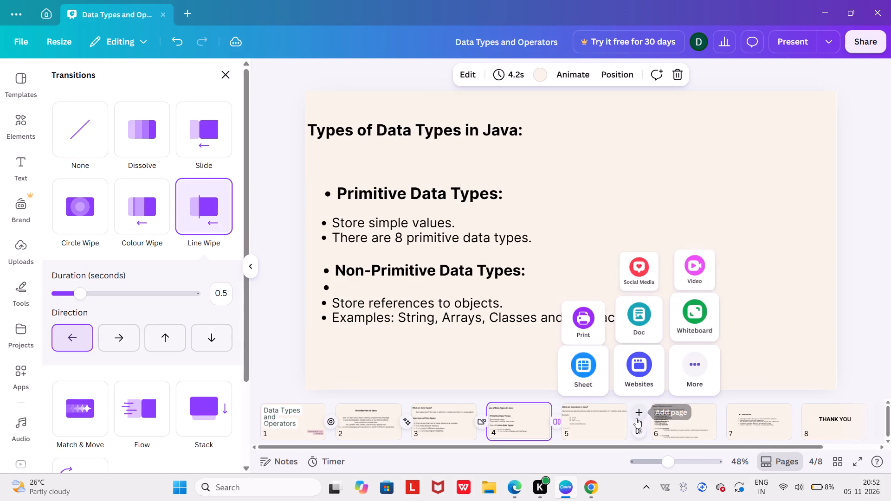
{"action": "left_click", "coordinate": [639, 427]}
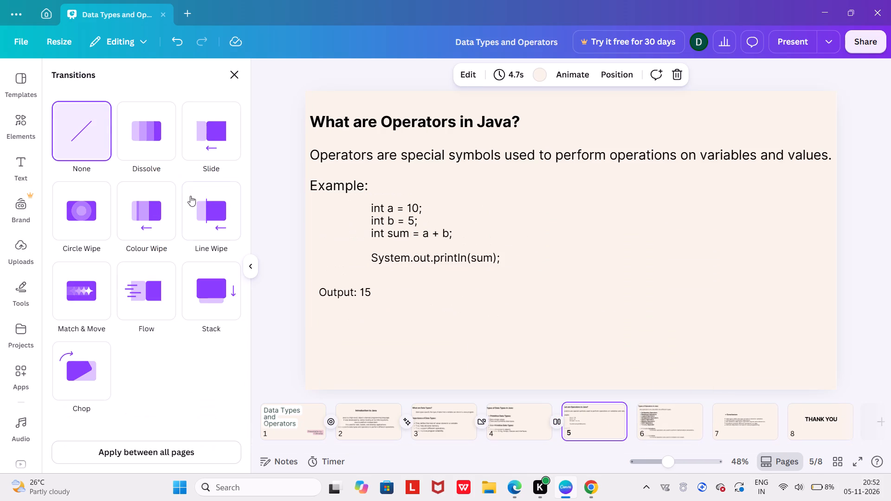
{"action": "left_click", "coordinate": [142, 212]}
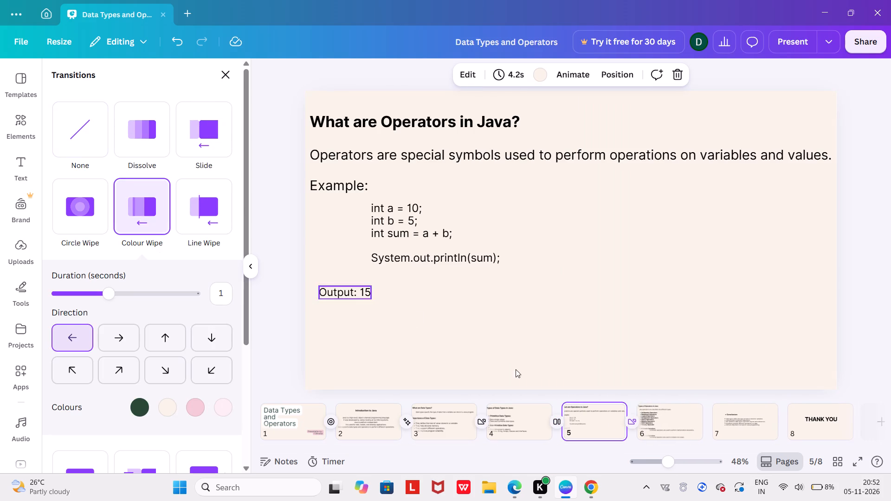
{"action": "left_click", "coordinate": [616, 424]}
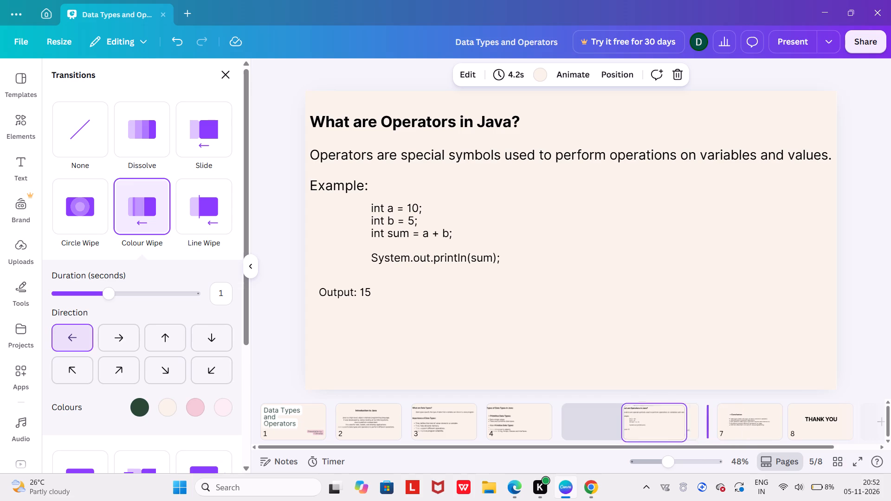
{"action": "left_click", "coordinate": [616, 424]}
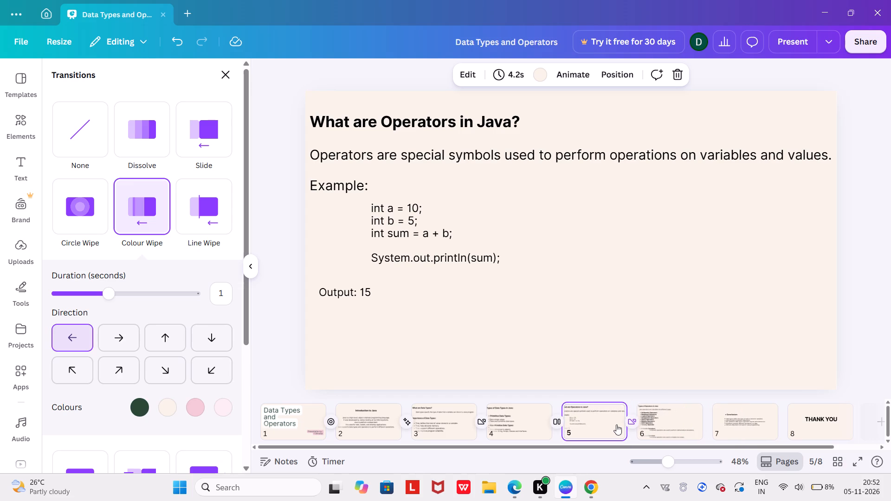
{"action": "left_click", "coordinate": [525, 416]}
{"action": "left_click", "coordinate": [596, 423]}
Add the Match & Move transition between slides 6 and 7, and Chop between slides 7 and 8.
{"action": "left_click", "coordinate": [672, 433]}
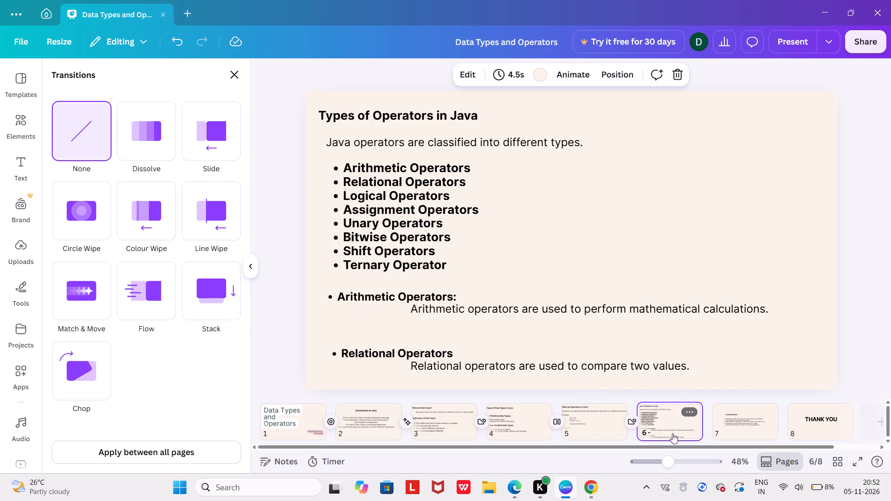
{"action": "left_click", "coordinate": [711, 431]}
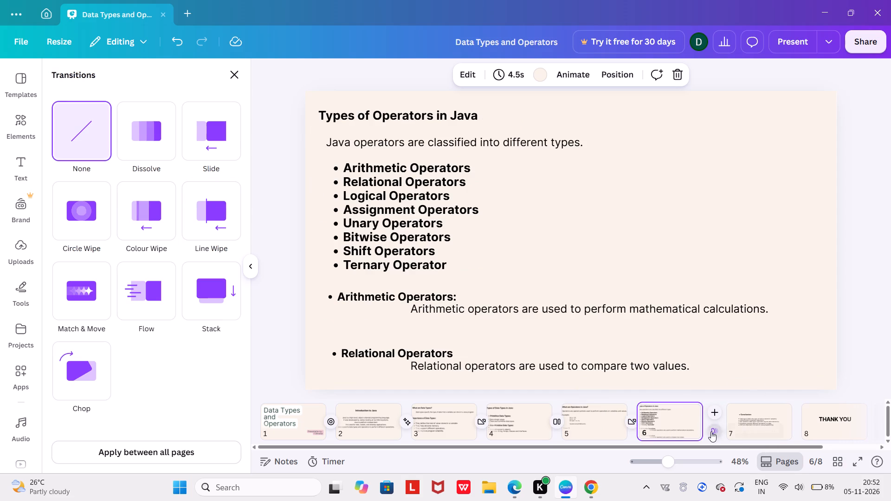
{"action": "left_click", "coordinate": [74, 292]}
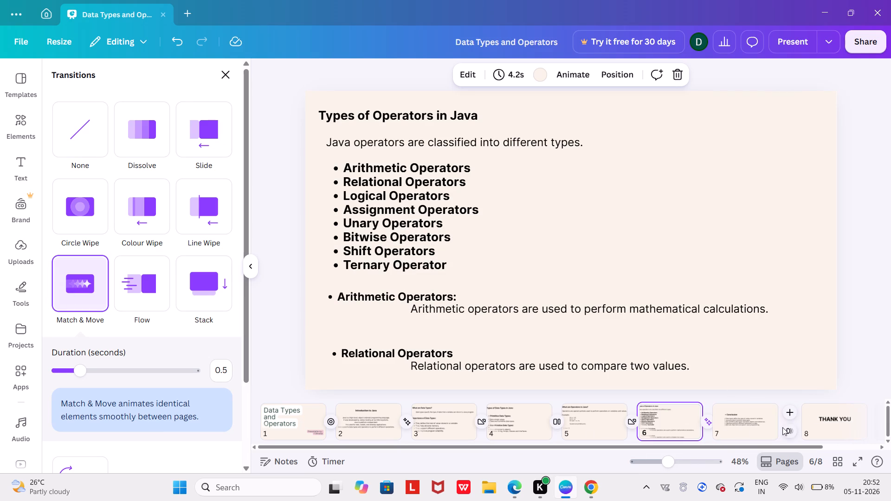
{"action": "left_click", "coordinate": [787, 426]}
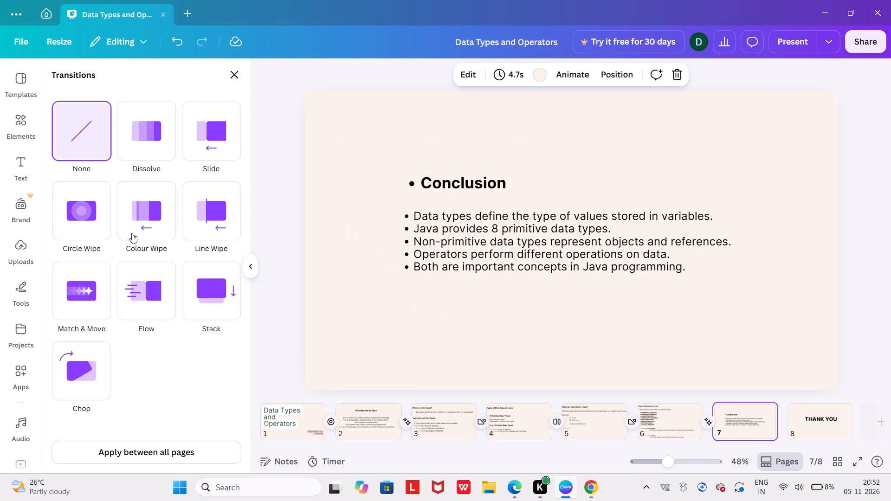
{"action": "left_click", "coordinate": [76, 380]}
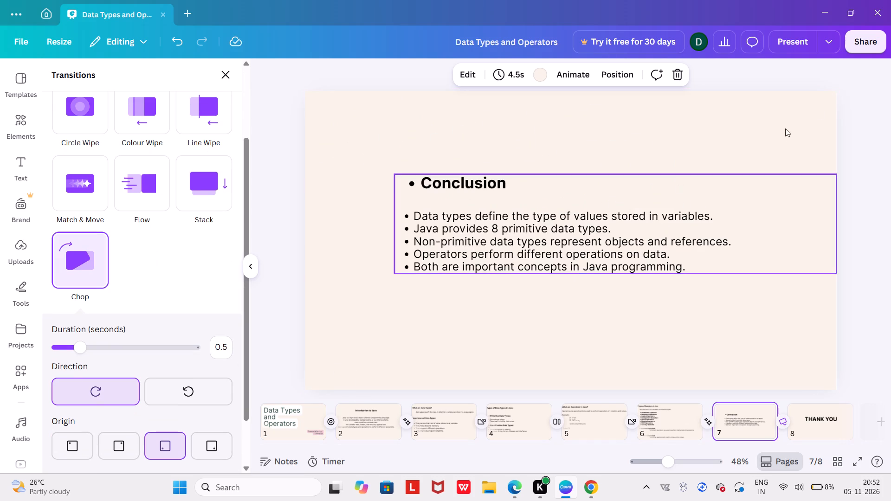
Present the deck full screen, go back to the title slide, play through to THANK YOU to check the transitions, and exit.
{"action": "left_click", "coordinate": [783, 40]}
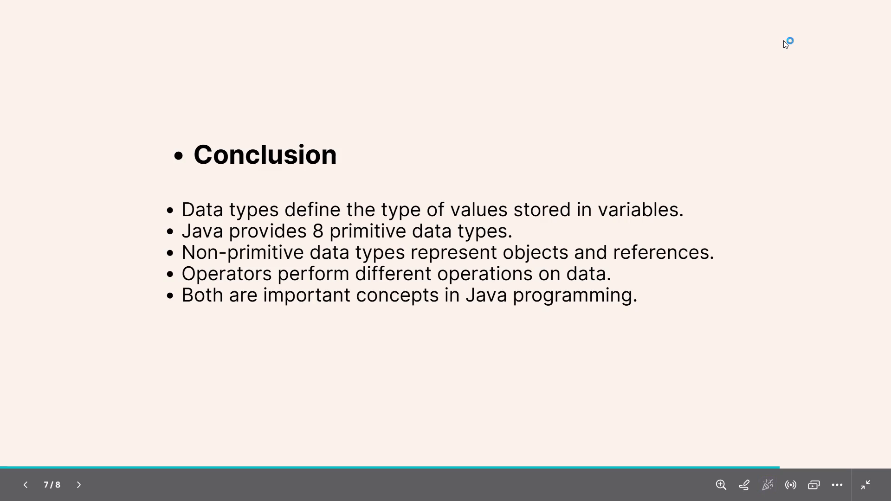
{"action": "key", "text": "space"}
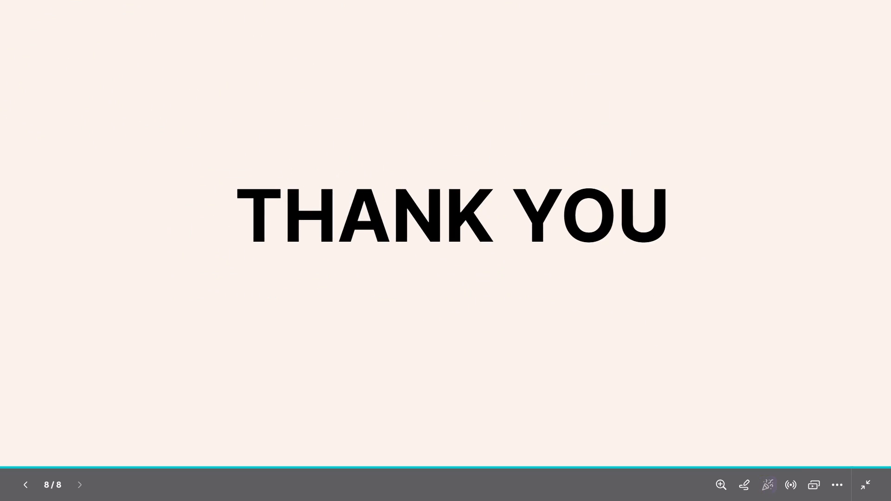
{"action": "key", "text": "Left"}
{"action": "key", "text": "Left"}
{"action": "key", "text": "Left"}
{"action": "key", "text": "Left"}
{"action": "key", "text": "Left"}
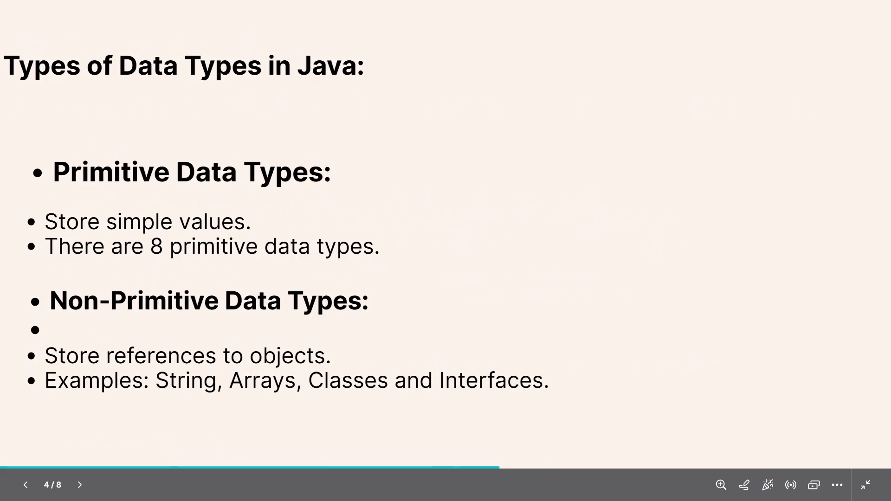
{"action": "key", "text": "Left"}
{"action": "key", "text": "Left"}
{"action": "key", "text": "Left"}
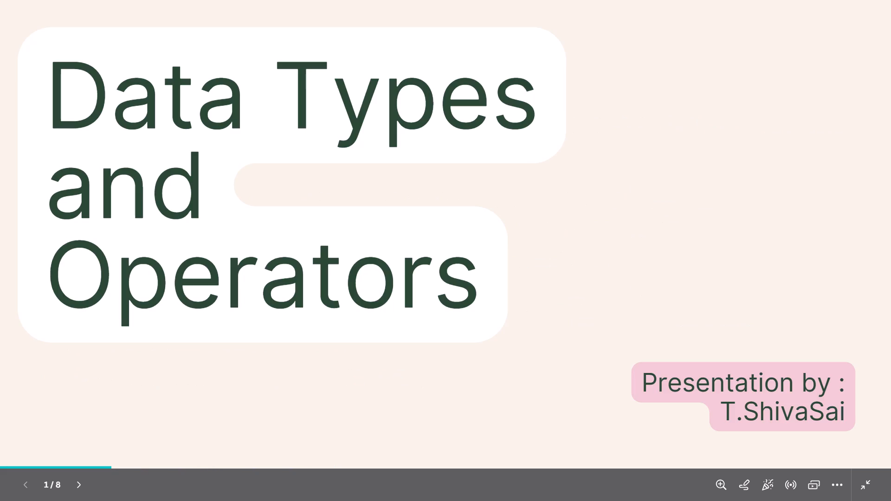
{"action": "key", "text": "space"}
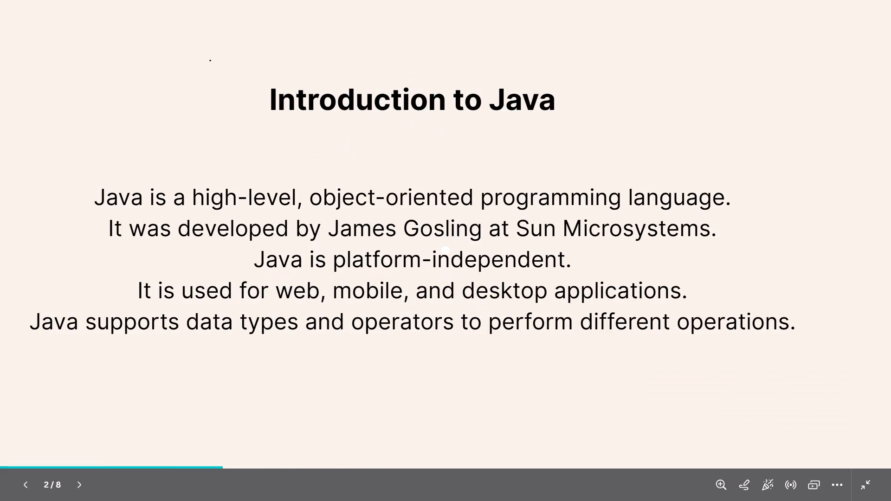
{"action": "key", "text": "space"}
{"action": "key", "text": "space"}
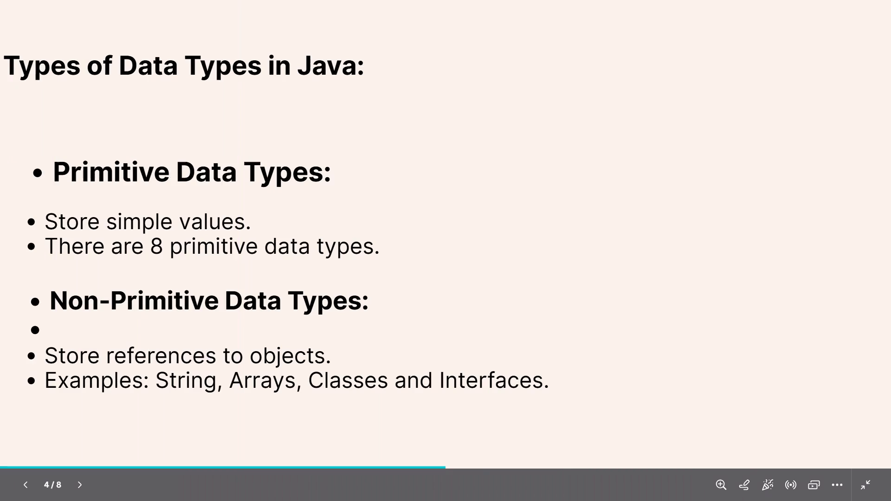
{"action": "key", "text": "space"}
{"action": "key", "text": "space"}
{"action": "key", "text": "space"}
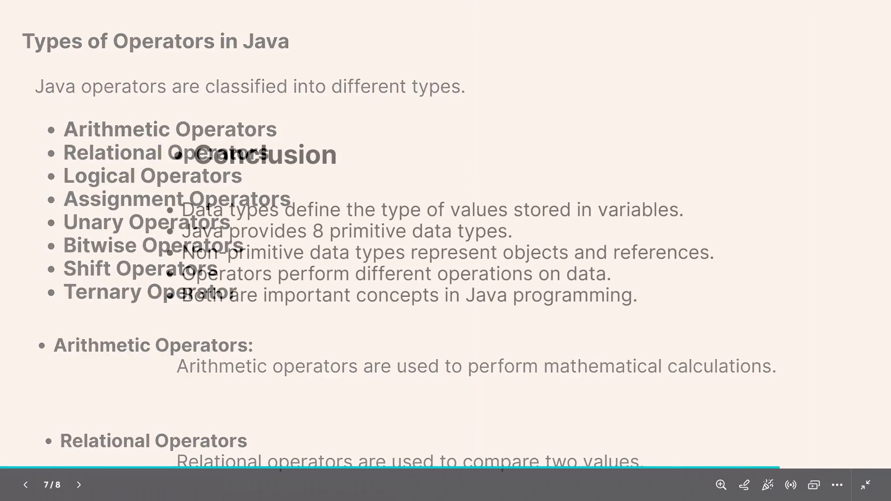
{"action": "key", "text": "space"}
{"action": "key", "text": "space"}
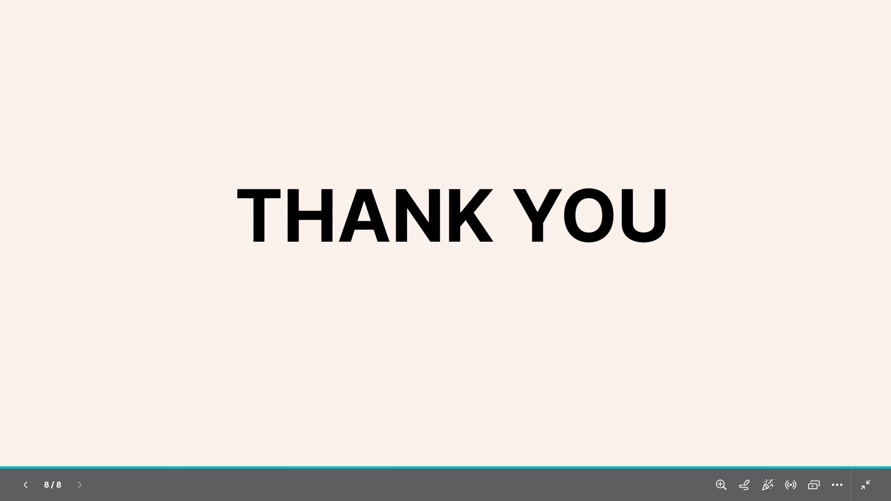
{"action": "key", "text": "BackSpace"}
{"action": "key", "text": "Escape"}
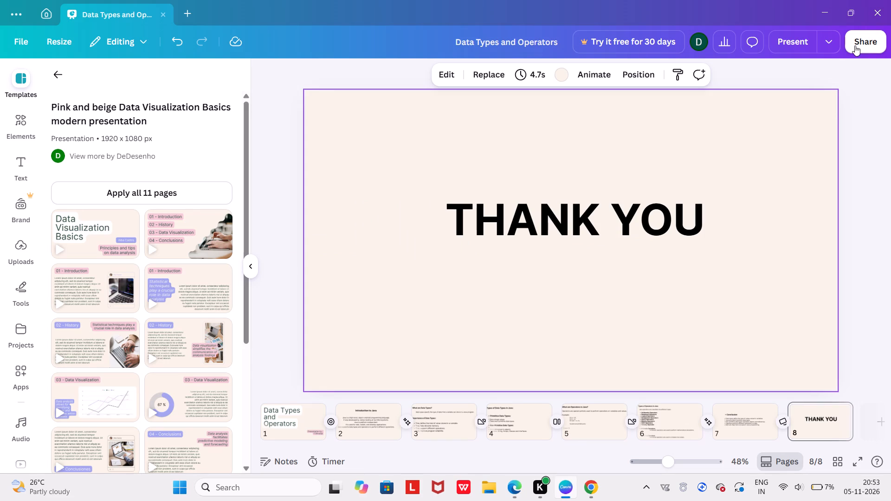
Export all pages of the design as a Microsoft PowerPoint download.
{"action": "left_click", "coordinate": [855, 45]}
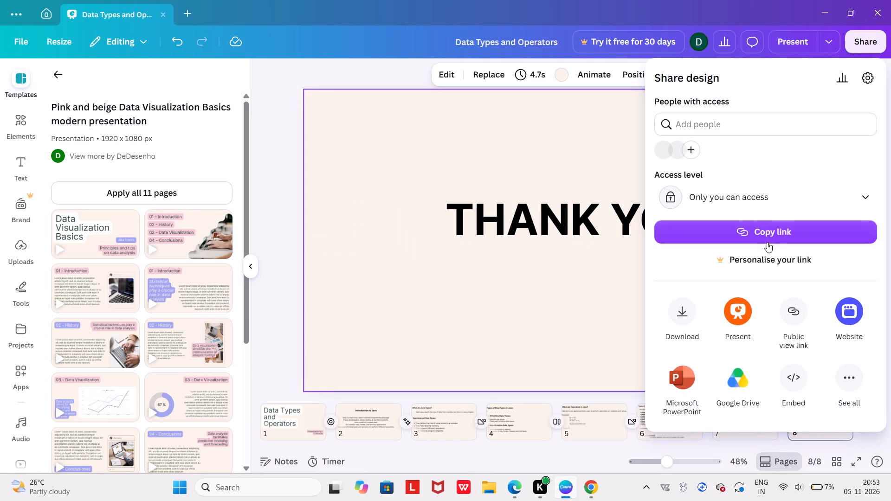
{"action": "left_click", "coordinate": [686, 367]}
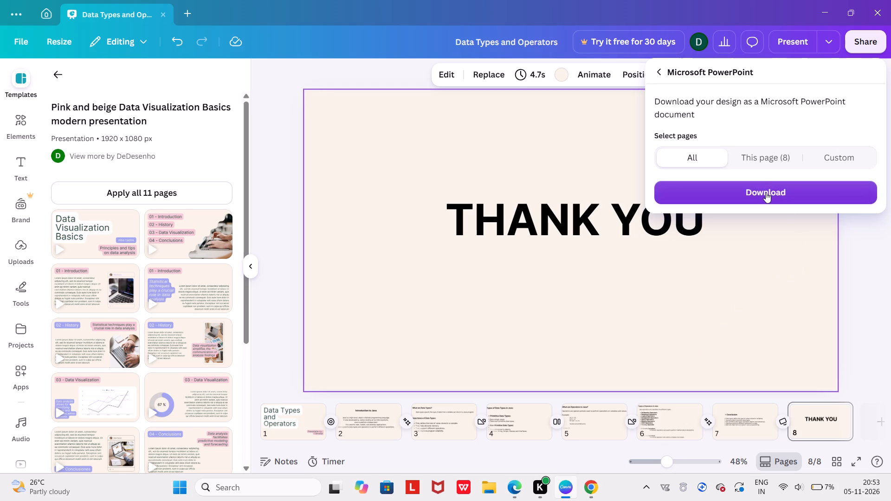
{"action": "left_click", "coordinate": [766, 193]}
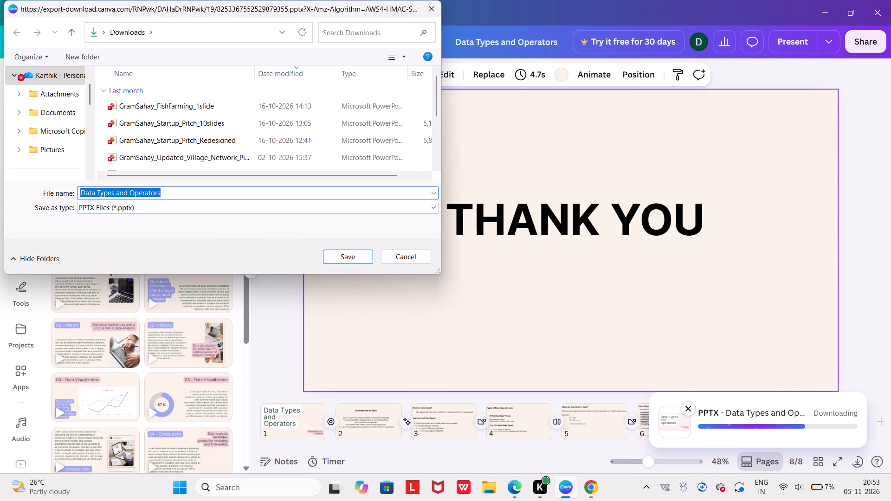
Try to save the PPTX under the first suggested PDF file name starting with 2, and decline replacing the existing file.
{"action": "key", "text": "2"}
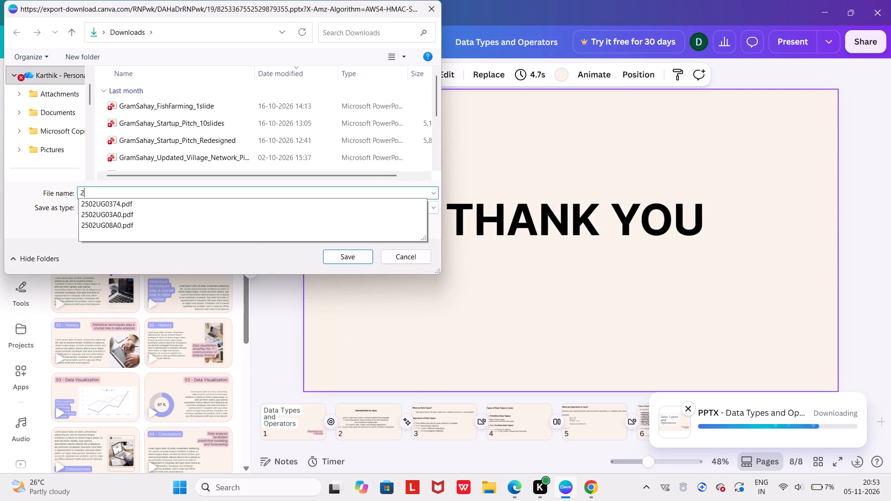
{"action": "left_click", "coordinate": [212, 204]}
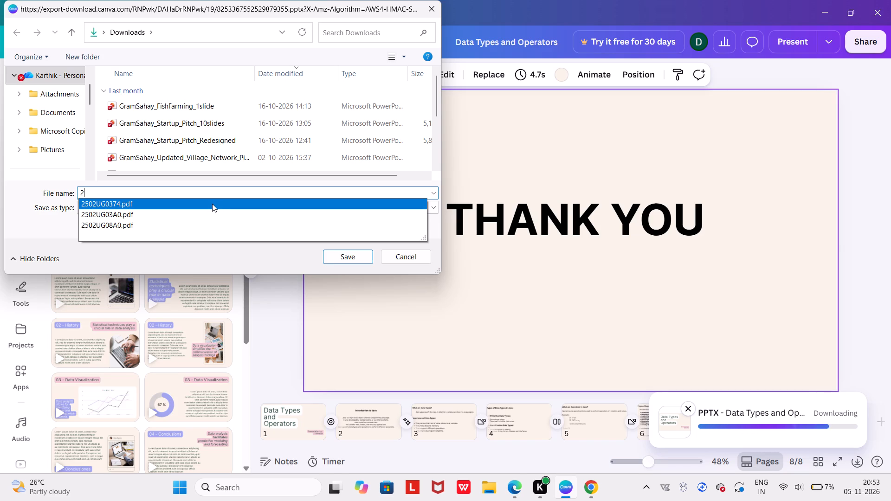
{"action": "left_click", "coordinate": [212, 204]}
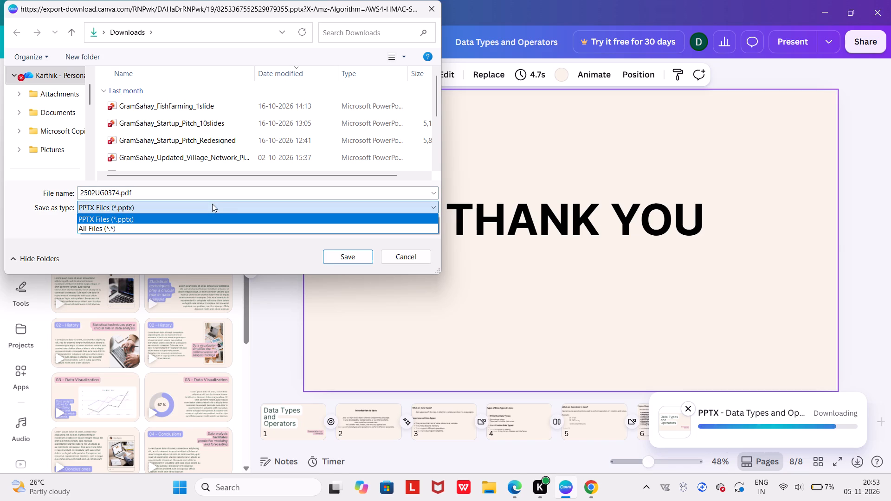
{"action": "left_click", "coordinate": [357, 256]}
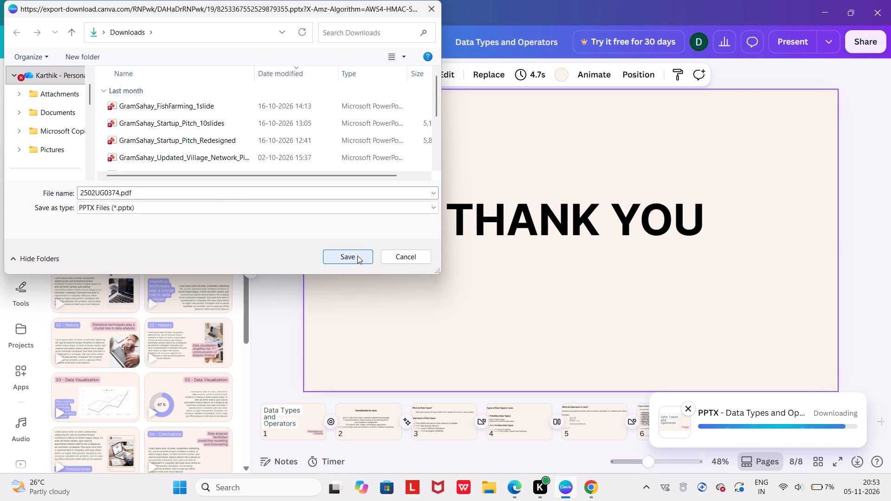
{"action": "left_click", "coordinate": [357, 256]}
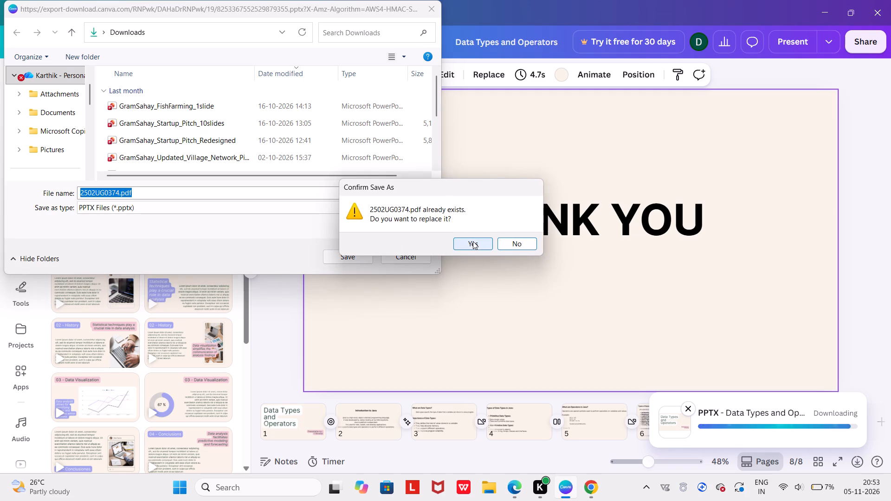
{"action": "left_click", "coordinate": [120, 196]}
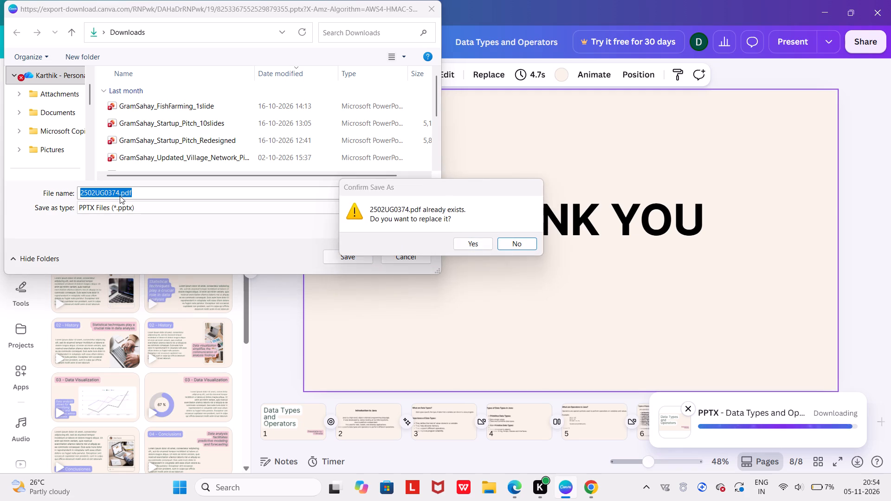
{"action": "left_click_drag", "start_coordinate": [146, 189], "coordinate": [507, 249]}
{"action": "left_click", "coordinate": [507, 249]}
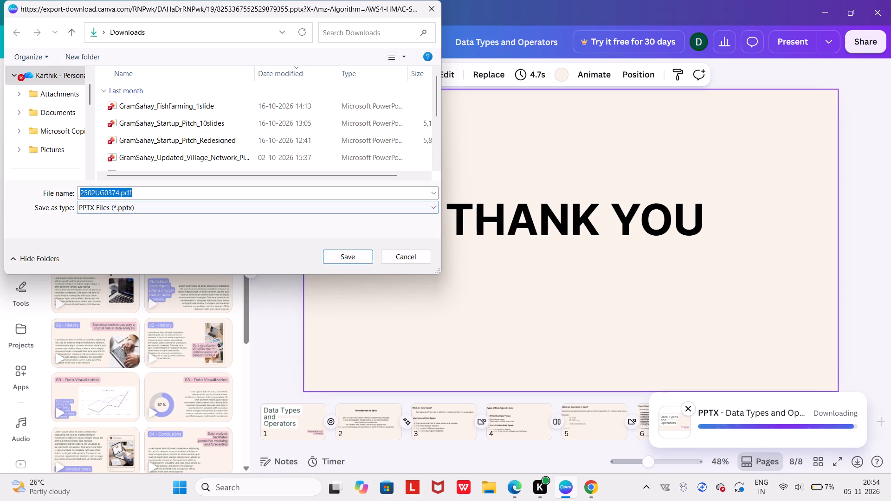
Append ".Java" to the end of the chosen file name and save the export in Downloads.
{"action": "left_click", "coordinate": [172, 193]}
{"action": "left_click", "coordinate": [117, 191]}
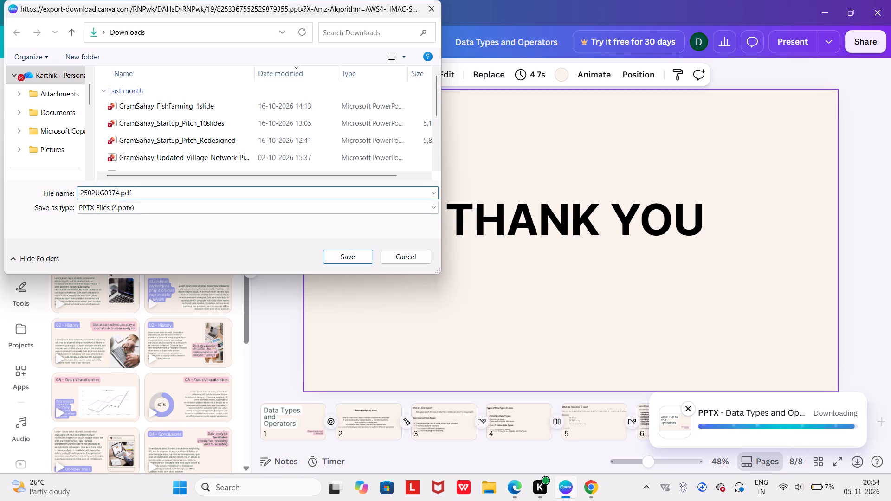
{"action": "left_click", "coordinate": [121, 192]}
{"action": "key", "text": "Right"}
{"action": "key", "text": "Right"}
{"action": "key", "text": "Right"}
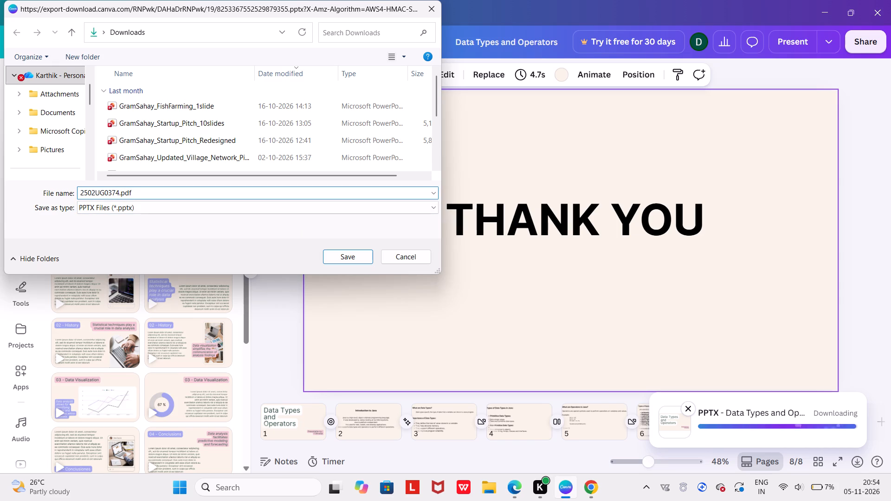
{"action": "type", "text": ".JBBA"}
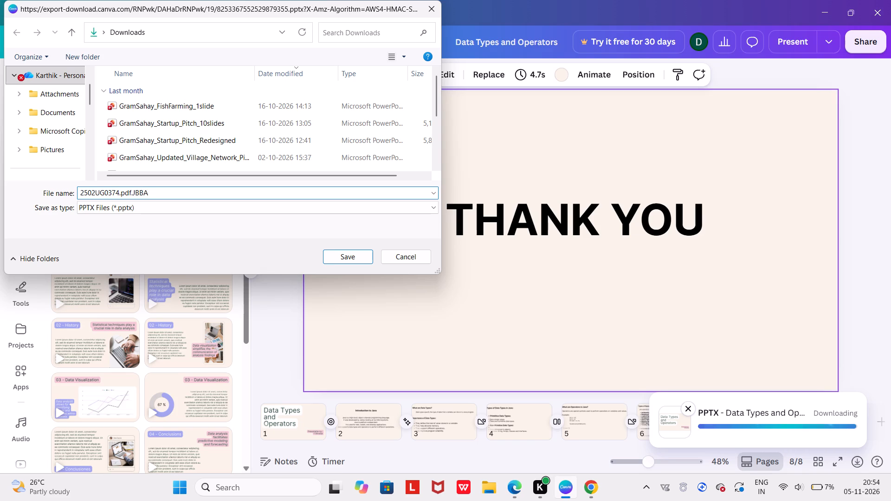
{"action": "key", "text": "BackSpace"}
{"action": "key", "text": "BackSpace"}
{"action": "key", "text": "BackSpace"}
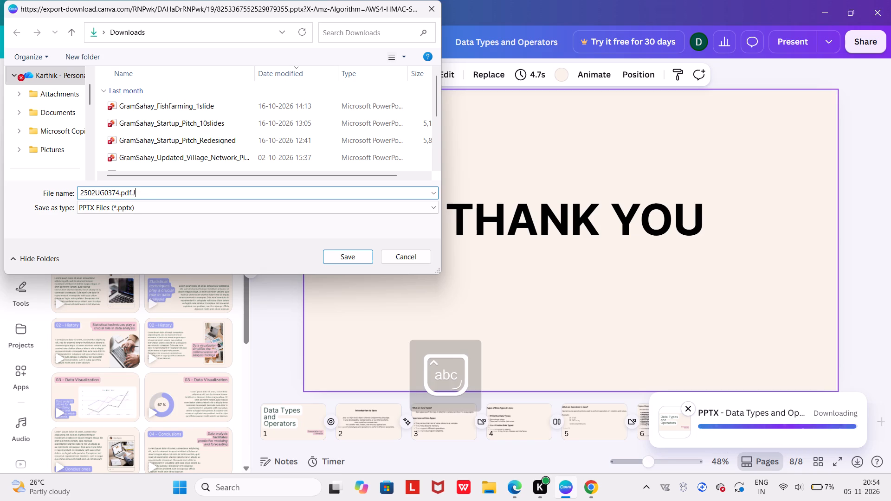
{"action": "type", "text": "ava"}
{"action": "key", "text": "Return"}
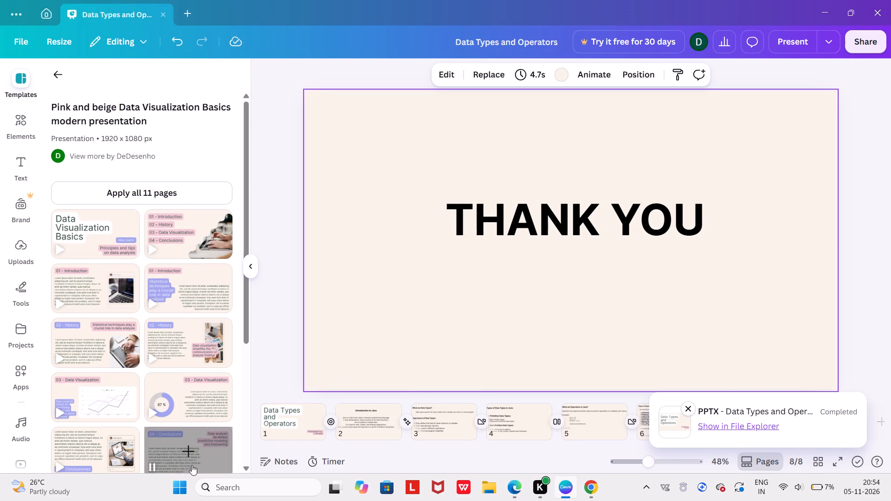
Switch to File Explorer, open the newly saved file from Downloads, and close the code editor and terminal windows.
{"action": "left_click", "coordinate": [180, 489]}
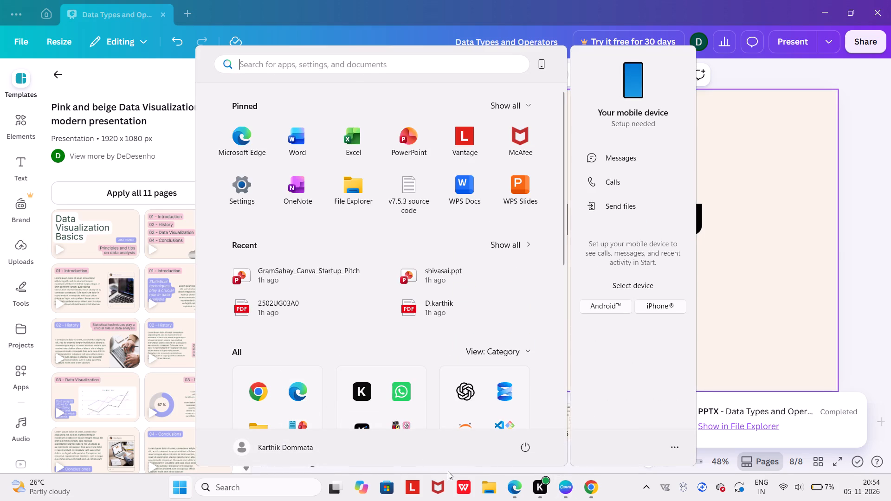
{"action": "left_click", "coordinate": [499, 484]}
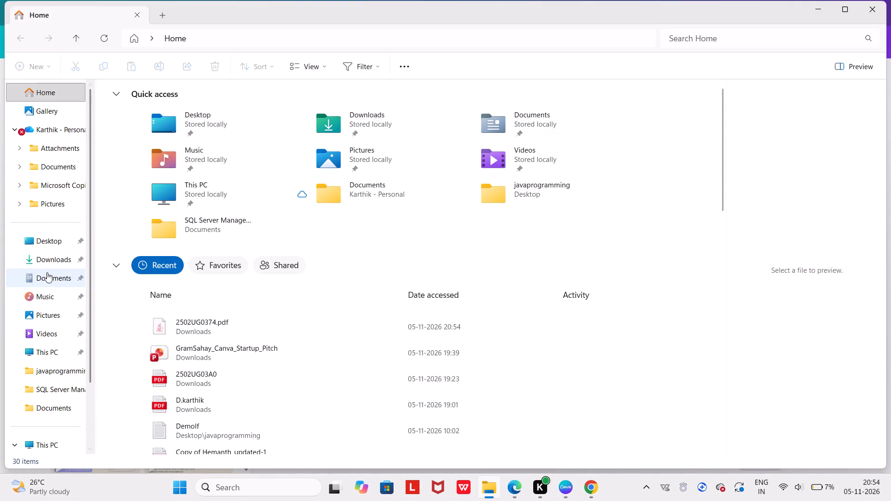
{"action": "left_click", "coordinate": [53, 257]}
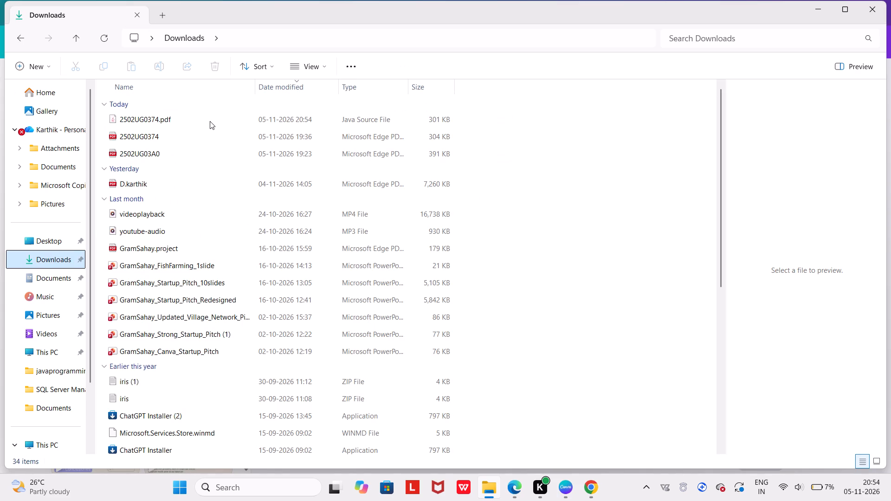
{"action": "double_click", "coordinate": [210, 121]}
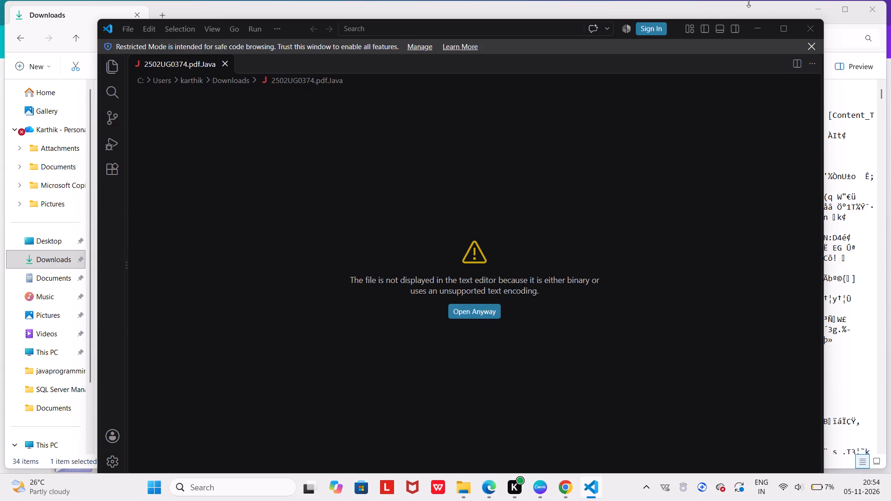
{"action": "left_click", "coordinate": [811, 46]}
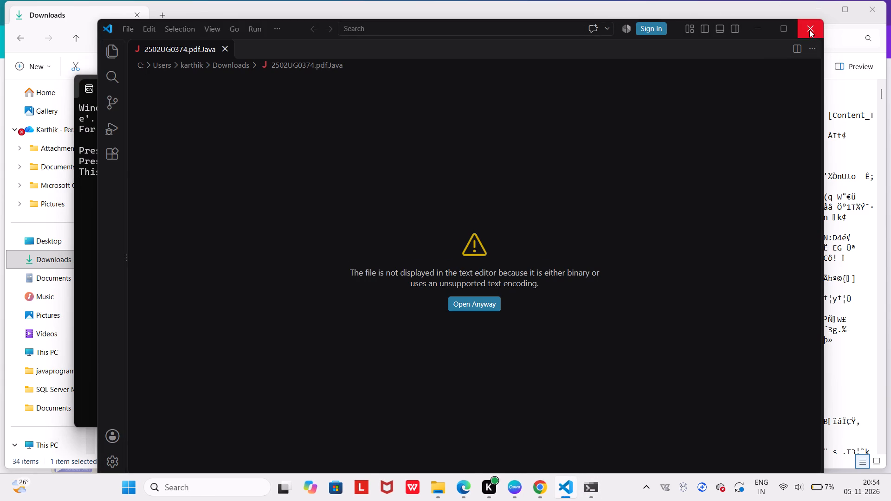
{"action": "left_click", "coordinate": [809, 30]}
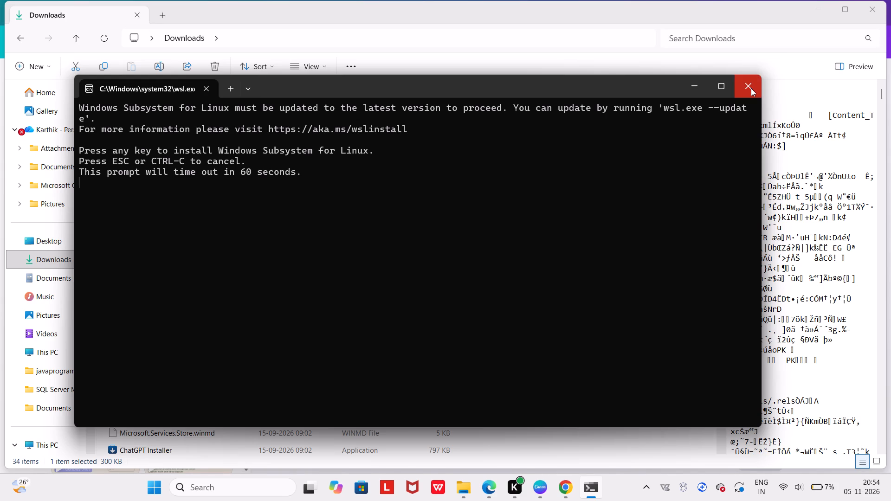
{"action": "left_click", "coordinate": [751, 88]}
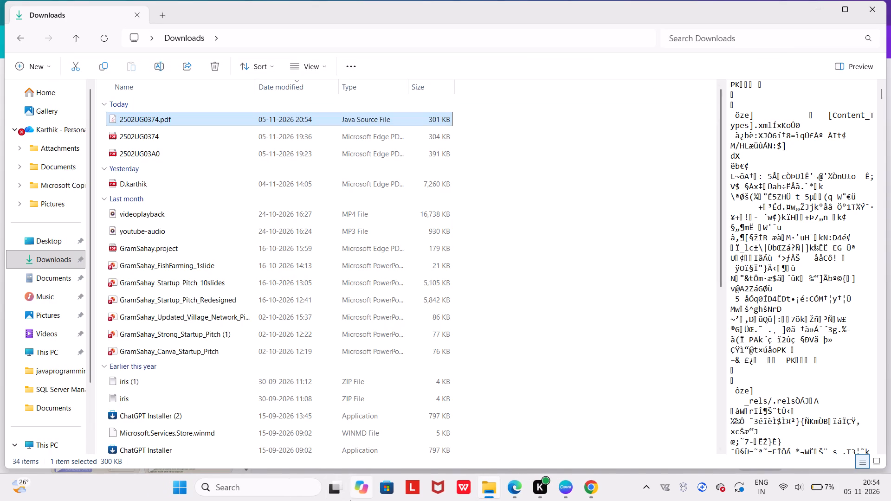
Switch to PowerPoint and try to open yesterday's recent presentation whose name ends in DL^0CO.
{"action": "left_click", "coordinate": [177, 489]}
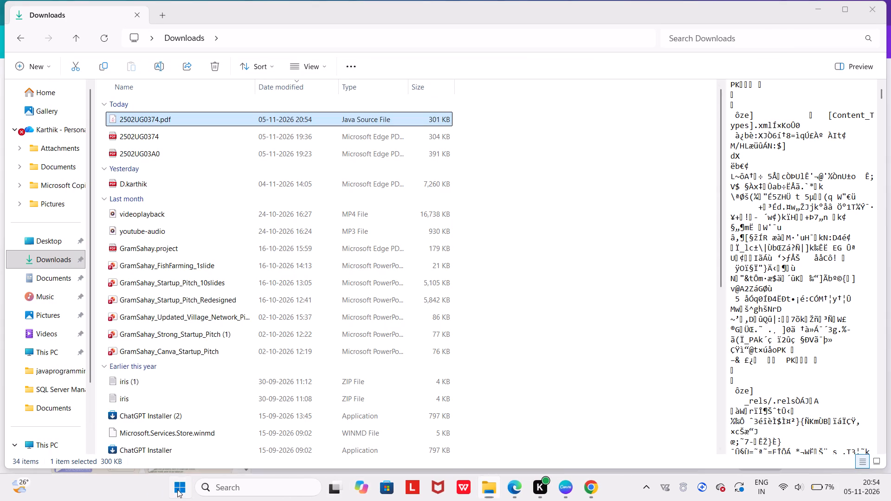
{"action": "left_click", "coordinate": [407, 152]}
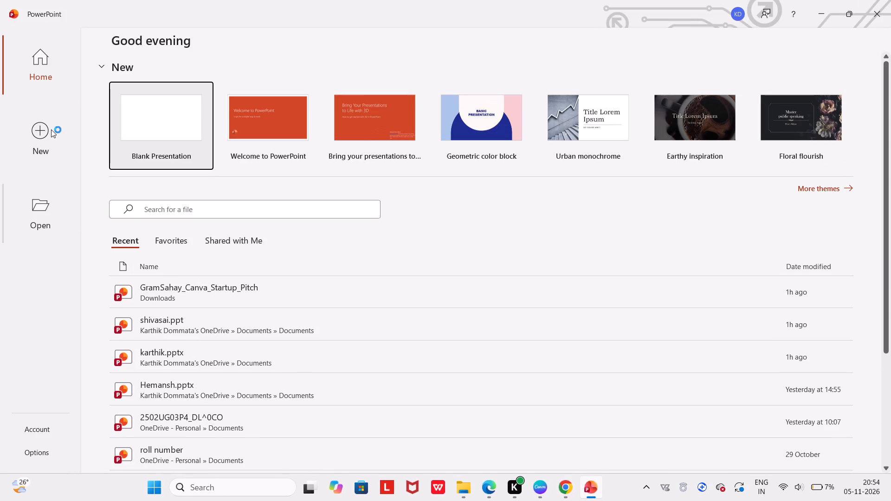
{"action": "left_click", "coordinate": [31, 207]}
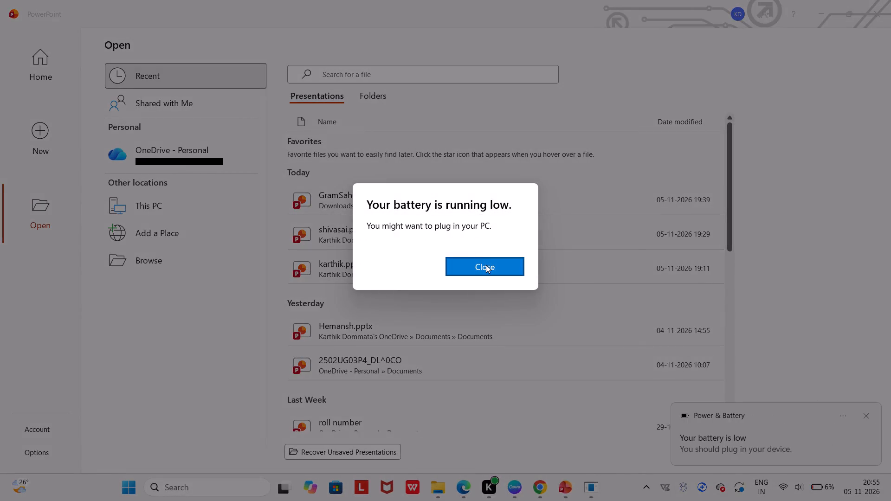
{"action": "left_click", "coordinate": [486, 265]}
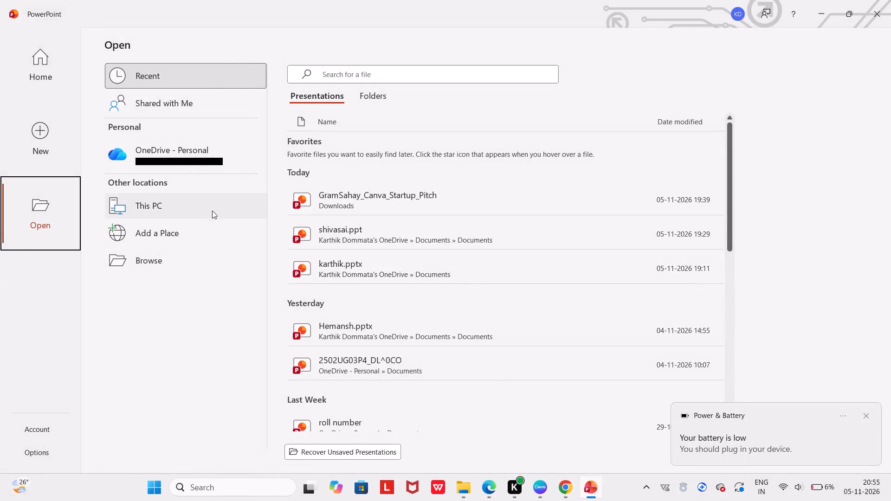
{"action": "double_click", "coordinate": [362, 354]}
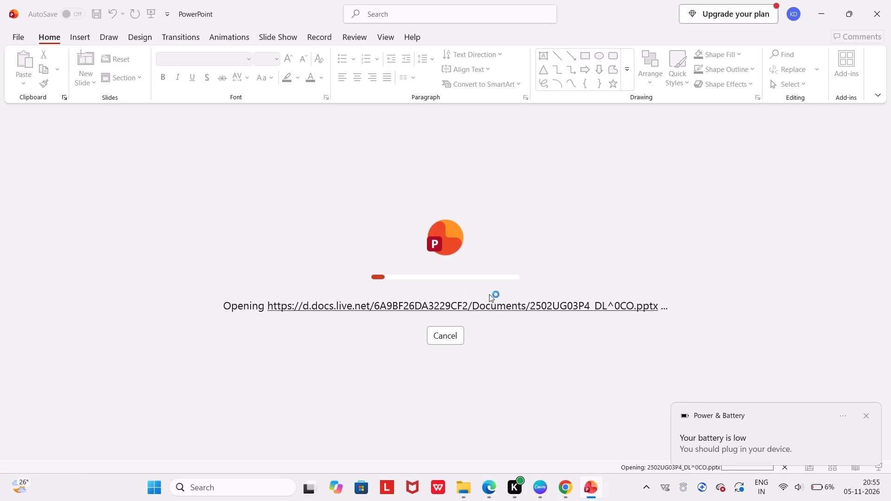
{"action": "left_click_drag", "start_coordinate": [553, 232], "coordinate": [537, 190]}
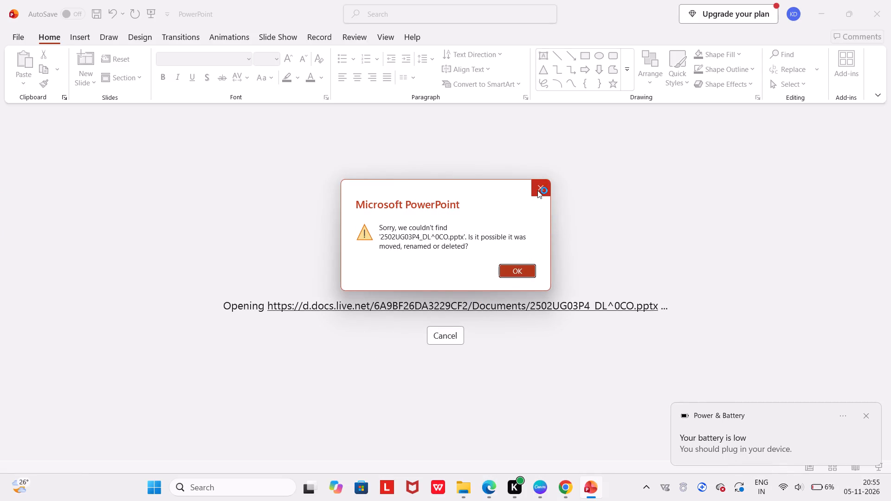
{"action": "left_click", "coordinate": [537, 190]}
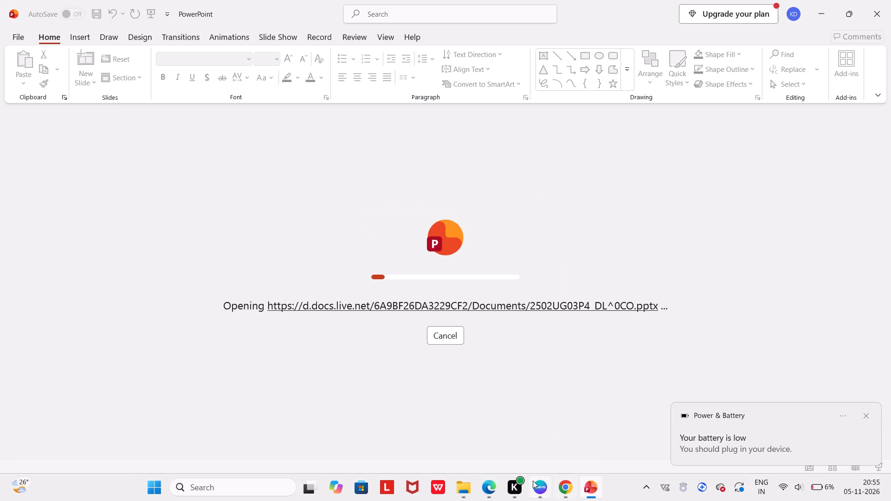
Switch to Canva and examine the full list of sharing, saving and publishing options for the presentation.
{"action": "left_click", "coordinate": [533, 481]}
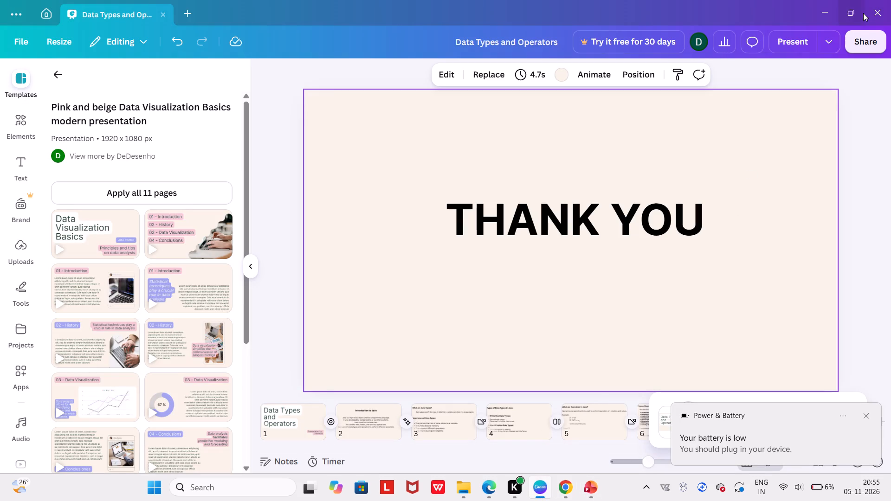
{"action": "left_click", "coordinate": [857, 32]}
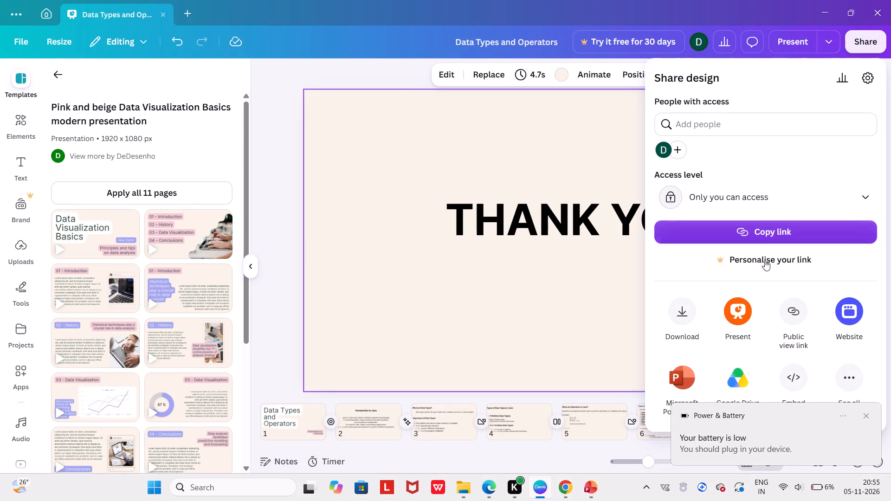
{"action": "scroll", "coordinate": [761, 279], "scroll_direction": "down", "scroll_amount": 2}
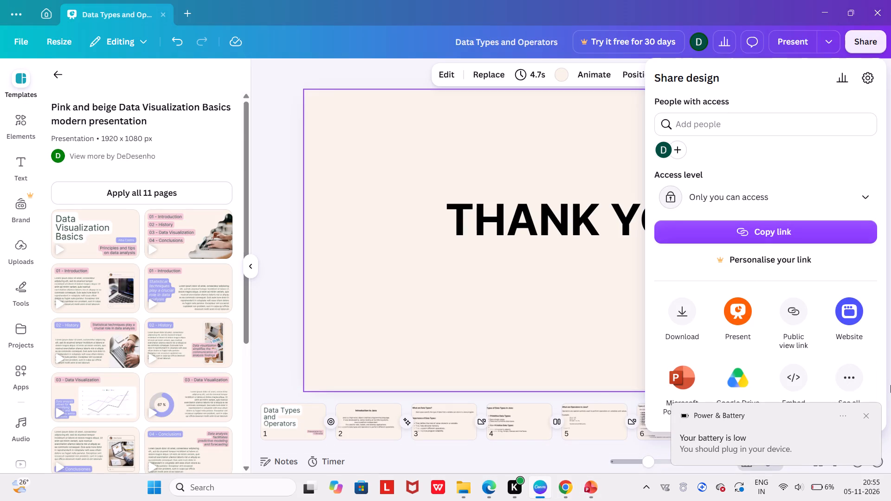
{"action": "left_click", "coordinate": [863, 413]}
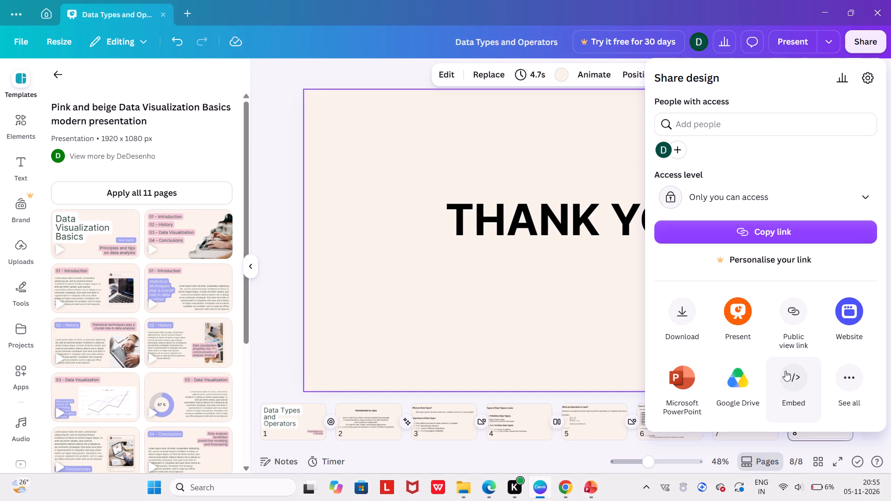
{"action": "left_click", "coordinate": [845, 372]}
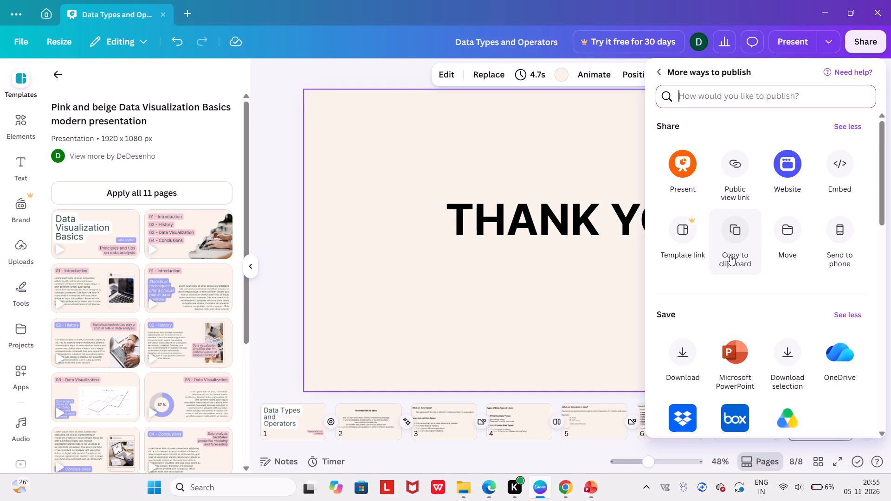
{"action": "right_click", "coordinate": [791, 243]}
{"action": "scroll", "coordinate": [791, 243], "scroll_direction": "down", "scroll_amount": 2}
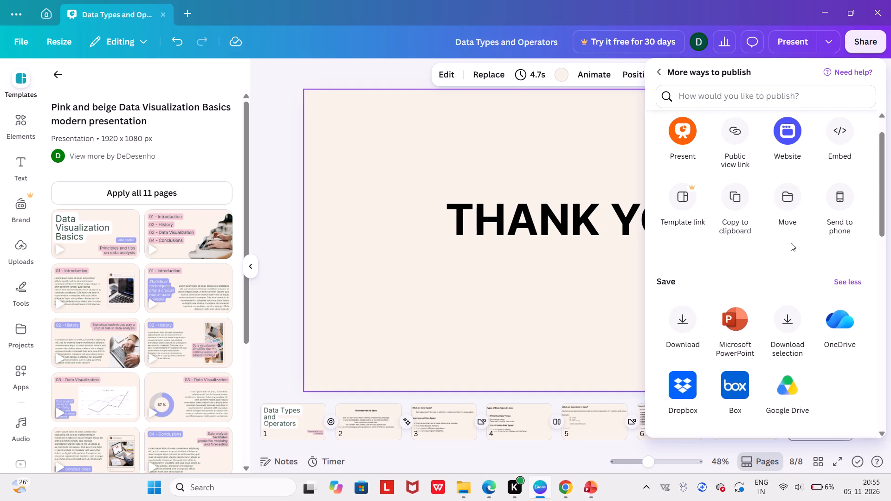
{"action": "scroll", "coordinate": [791, 243], "scroll_direction": "down", "scroll_amount": 5}
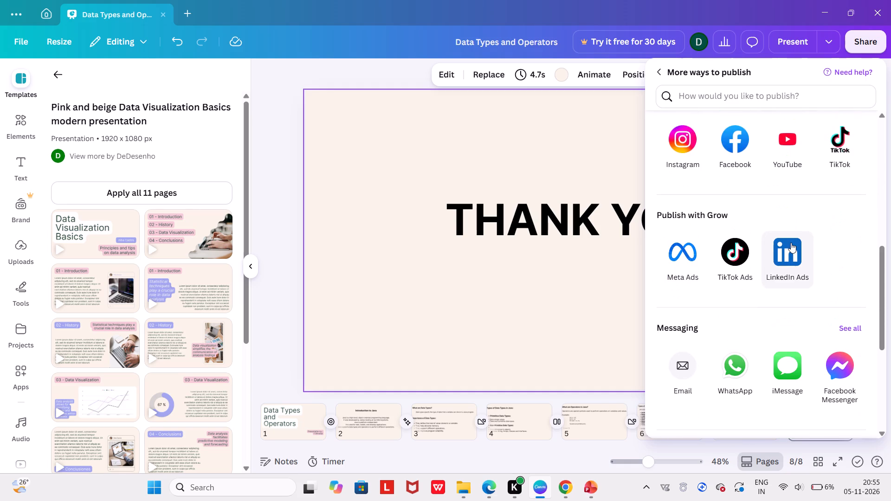
{"action": "scroll", "coordinate": [791, 243], "scroll_direction": "down", "scroll_amount": 6}
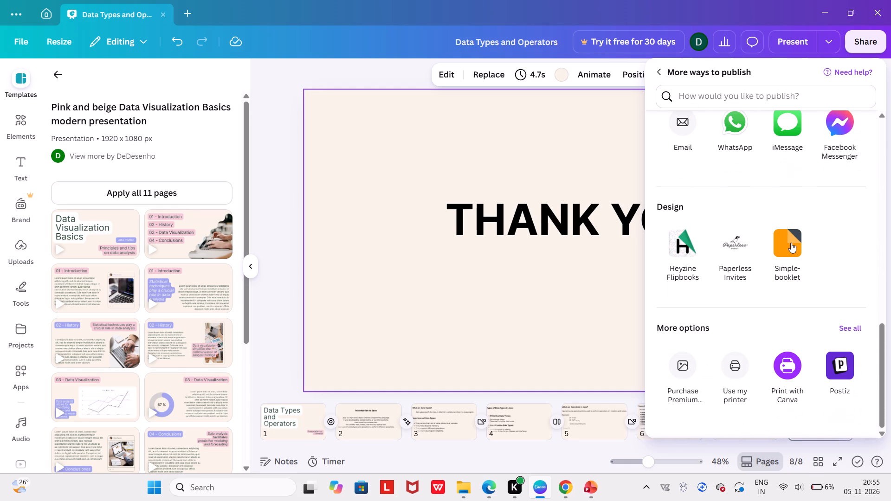
{"action": "scroll", "coordinate": [791, 243], "scroll_direction": "down", "scroll_amount": 1}
{"action": "scroll", "coordinate": [791, 243], "scroll_direction": "up", "scroll_amount": 10}
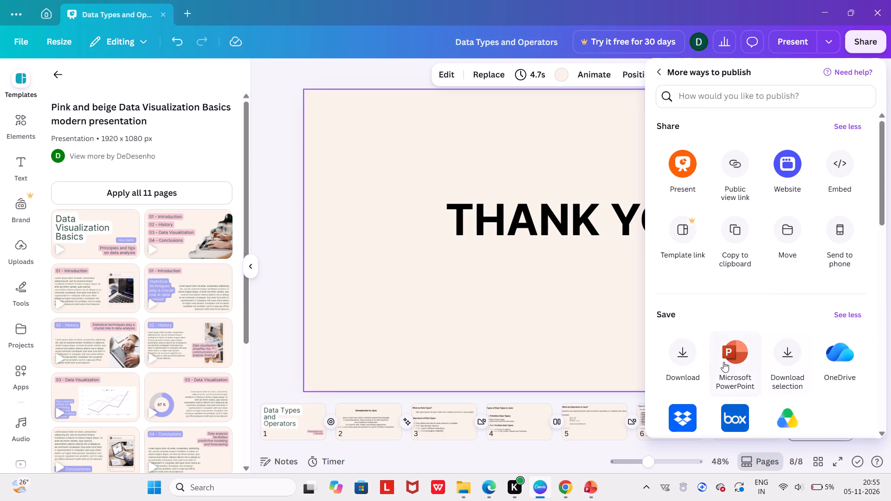
Start downloading all pages of the presentation as a PDF with the Digital preset.
{"action": "left_click", "coordinate": [688, 358]}
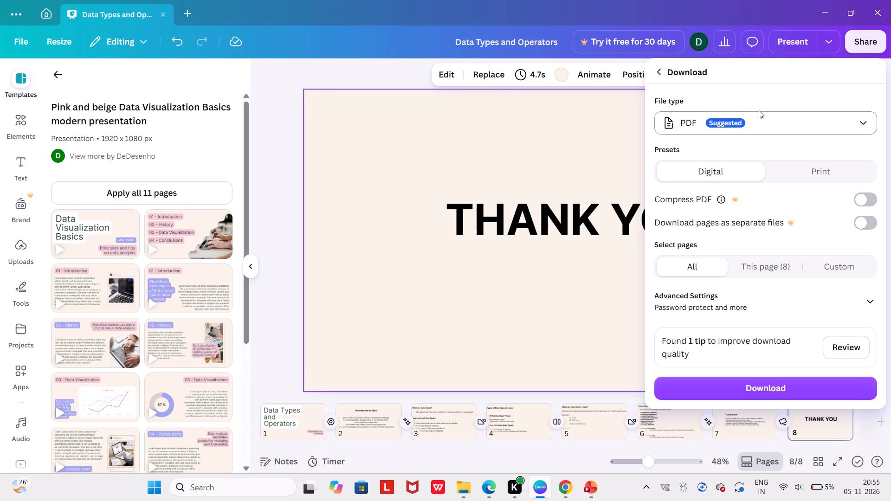
{"action": "left_click", "coordinate": [756, 125]}
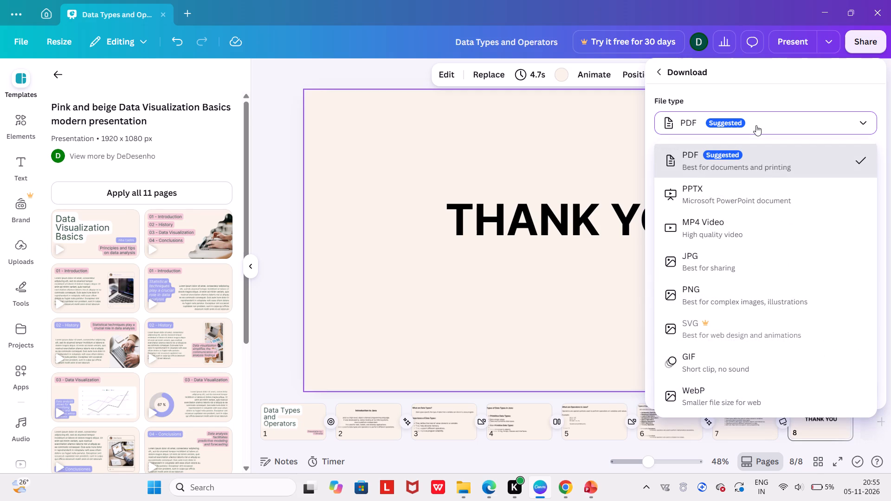
{"action": "left_click", "coordinate": [747, 144]}
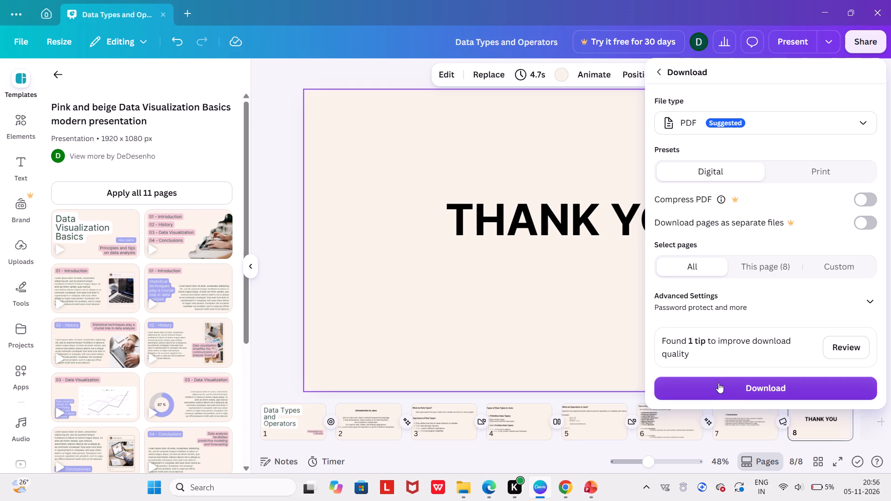
{"action": "left_click", "coordinate": [718, 383]}
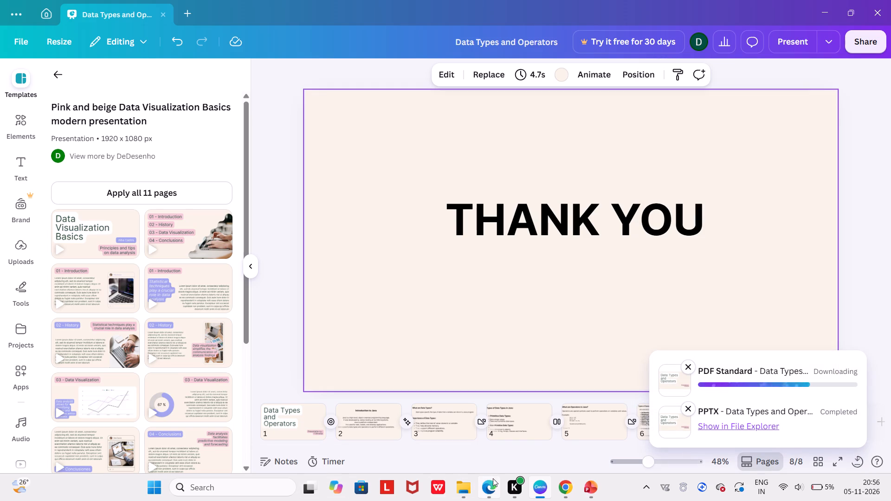
Switch to File Explorer, open the newest TMP file in Downloads with Visual Studio Code, and close the editor and terminal windows.
{"action": "left_click", "coordinate": [456, 487]}
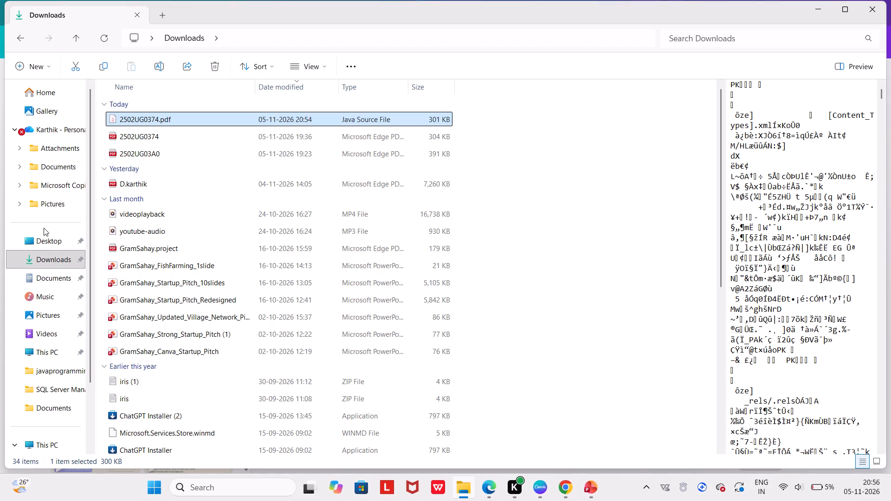
{"action": "left_click", "coordinate": [48, 240]}
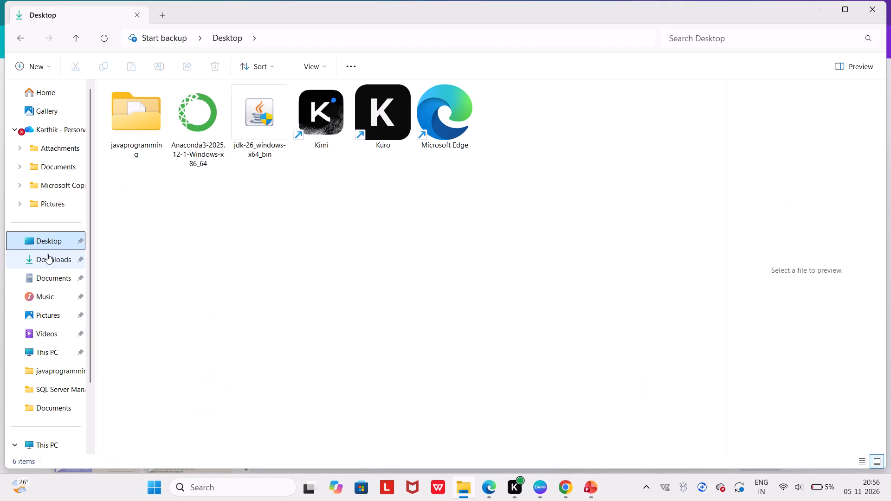
{"action": "left_click", "coordinate": [47, 254]}
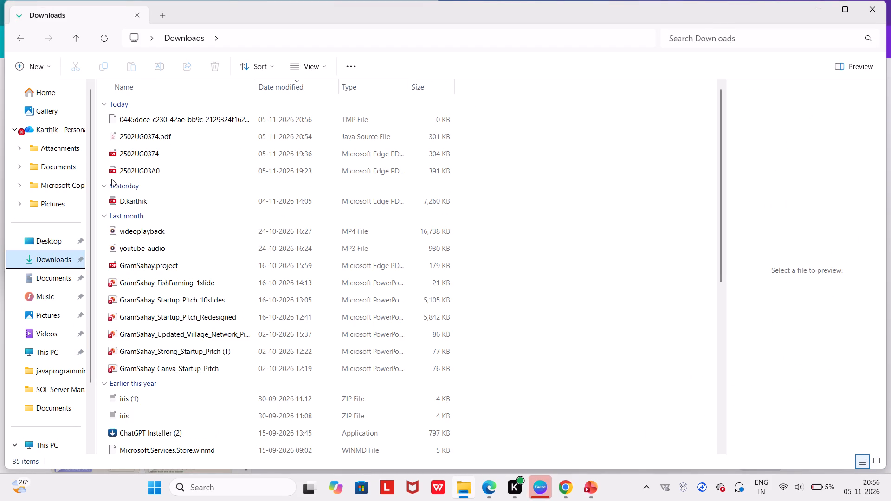
{"action": "double_click", "coordinate": [177, 116]}
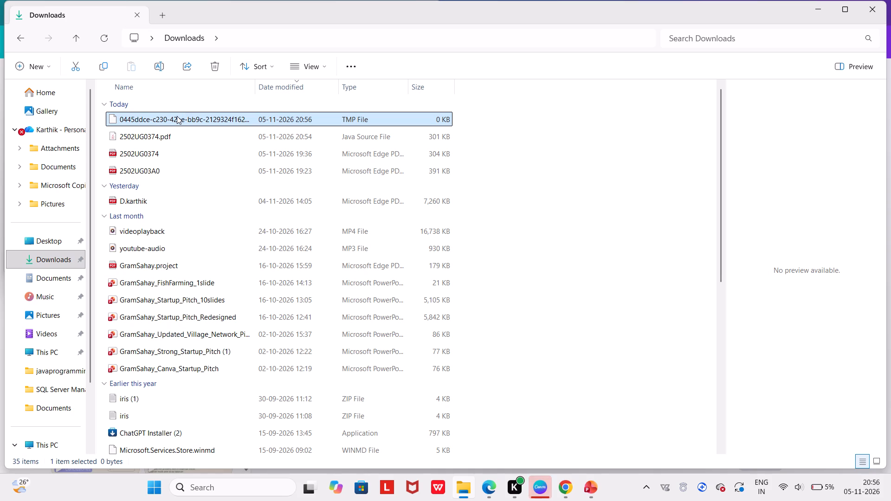
{"action": "left_click", "coordinate": [316, 107]}
{"action": "left_click_drag", "start_coordinate": [316, 107], "coordinate": [345, 138]}
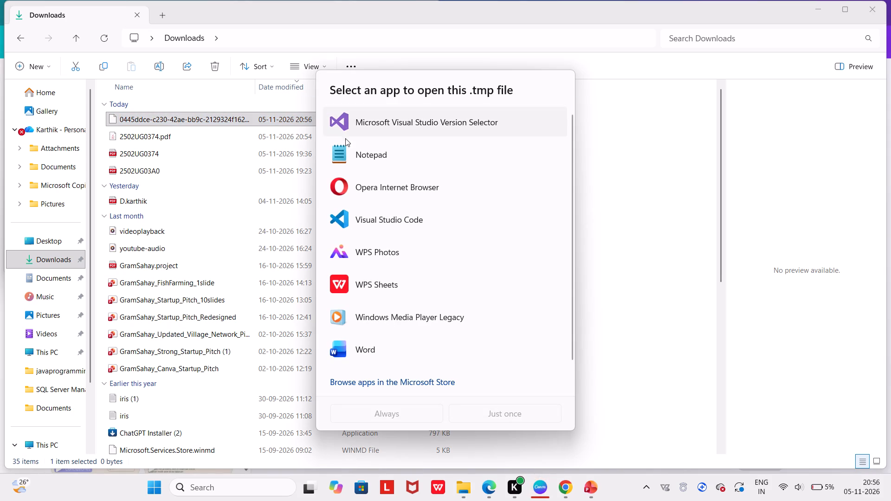
{"action": "left_click_drag", "start_coordinate": [345, 138], "coordinate": [351, 218]}
{"action": "double_click", "coordinate": [351, 218]}
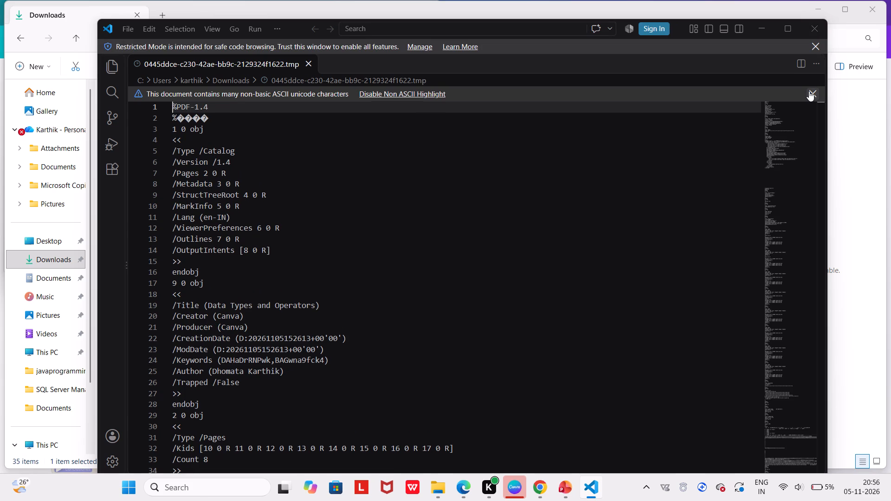
{"action": "left_click", "coordinate": [809, 91]}
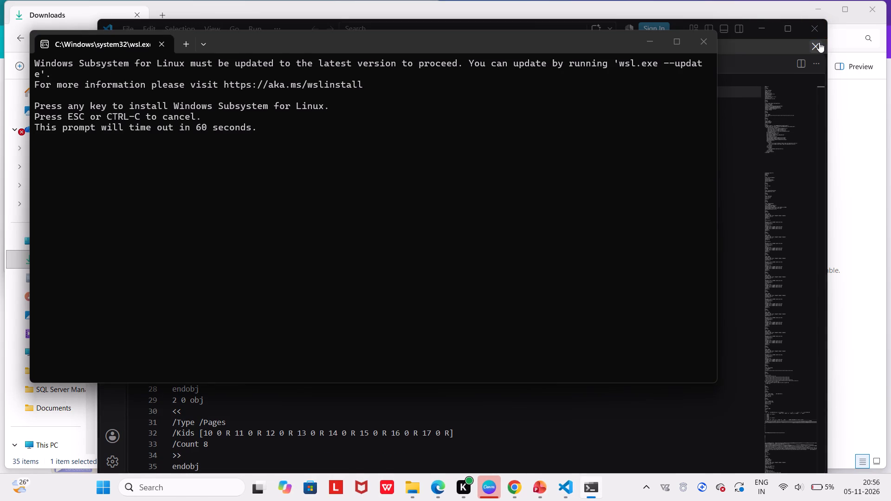
{"action": "left_click", "coordinate": [819, 42]}
{"action": "left_click", "coordinate": [816, 24]}
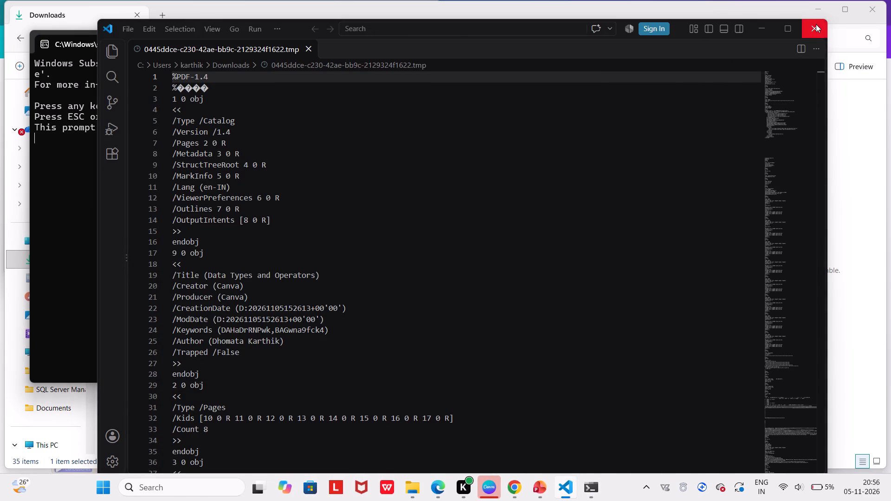
{"action": "left_click", "coordinate": [708, 48]}
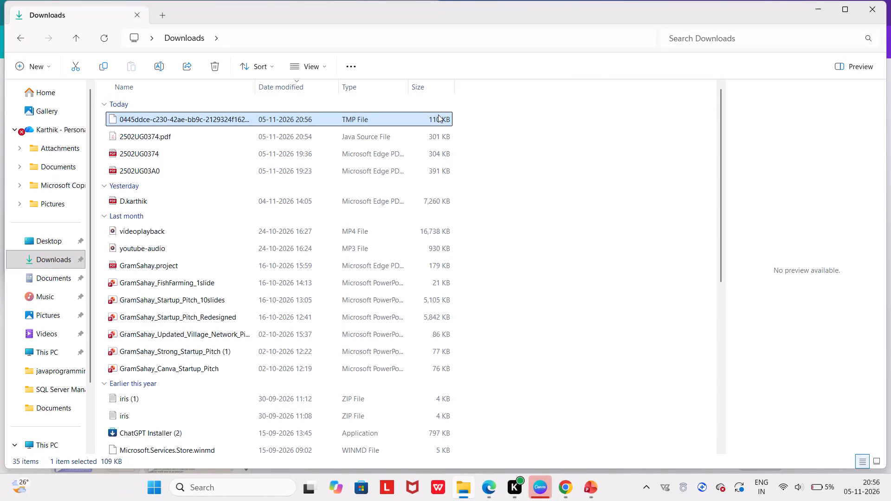
Open the same TMP file in Word with the Windows (Default) encoding, check its contents and close it.
{"action": "left_click", "coordinate": [438, 116]}
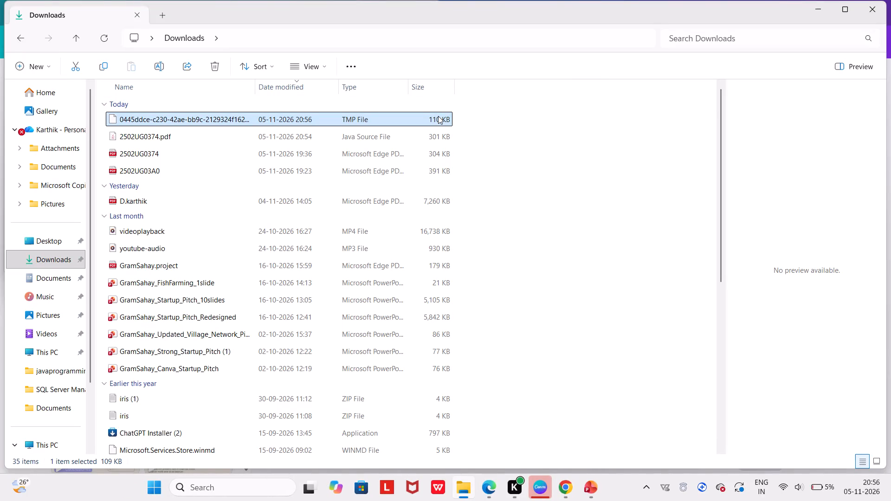
{"action": "double_click", "coordinate": [438, 116]}
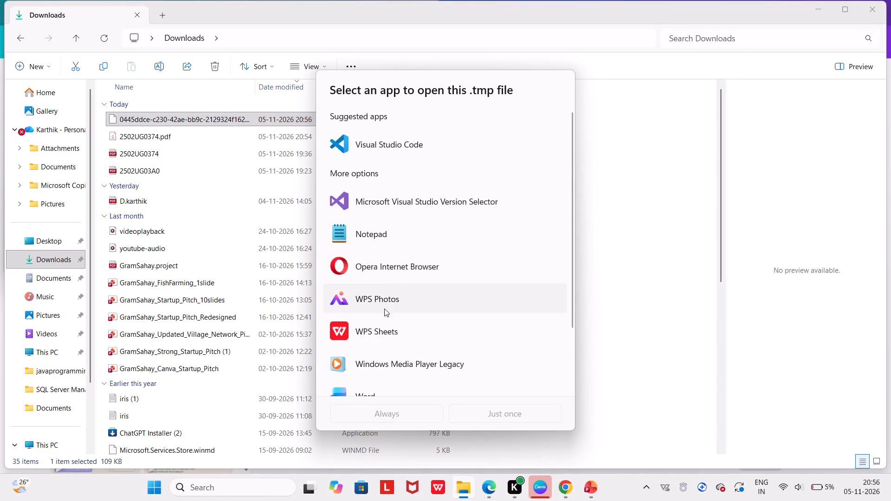
{"action": "scroll", "coordinate": [381, 323], "scroll_direction": "down", "scroll_amount": 2}
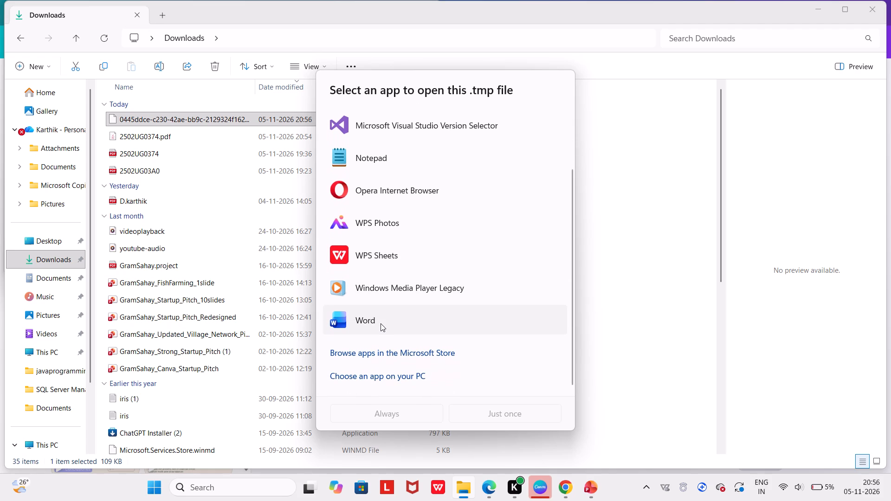
{"action": "scroll", "coordinate": [381, 323], "scroll_direction": "down", "scroll_amount": 1}
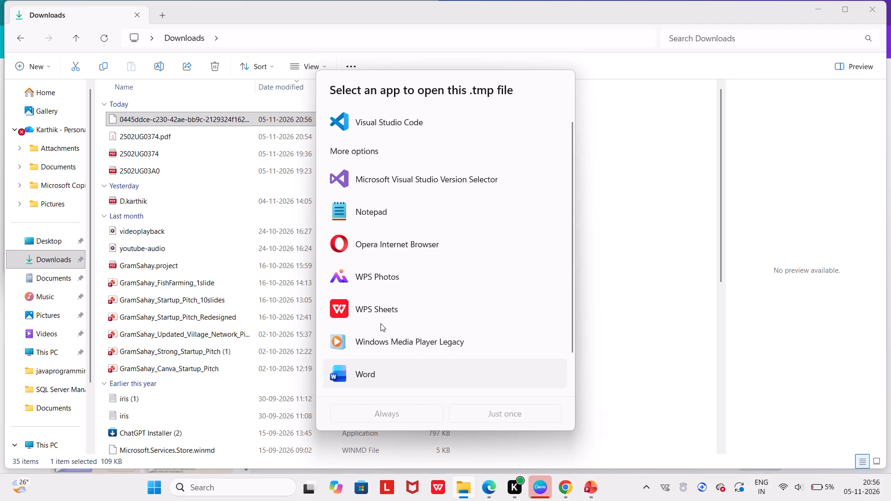
{"action": "left_click", "coordinate": [381, 323]}
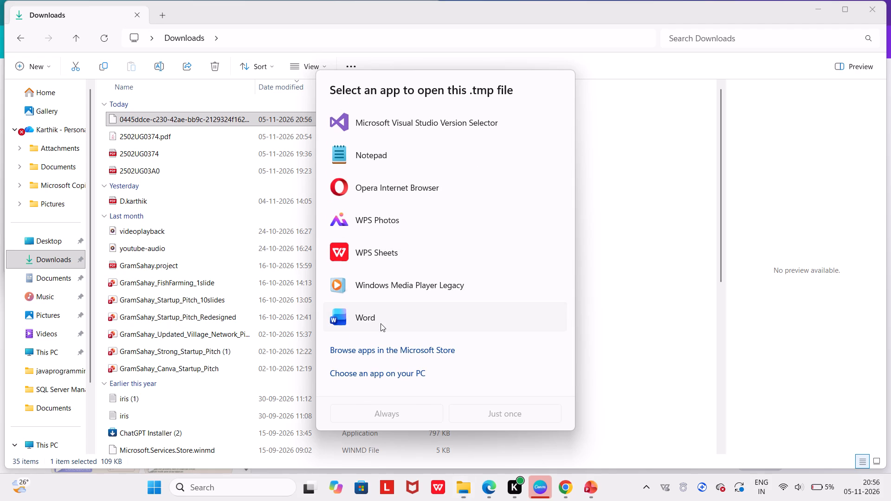
{"action": "left_click", "coordinate": [500, 418]}
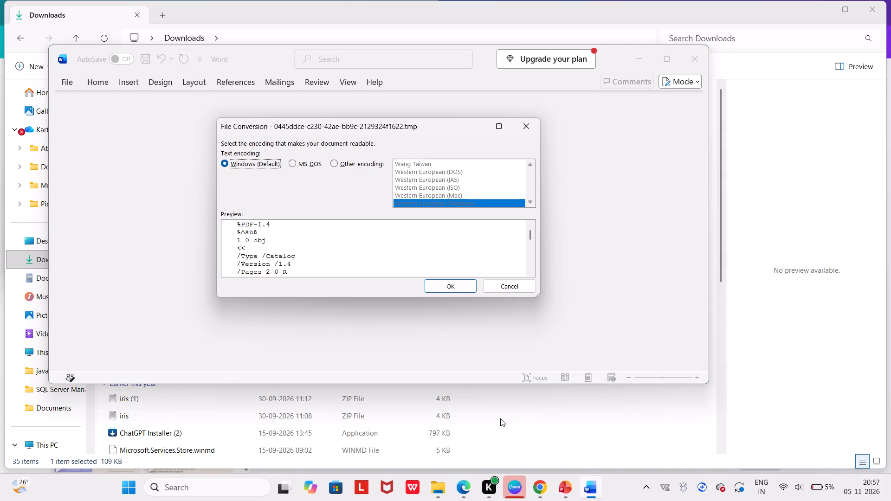
{"action": "left_click", "coordinate": [470, 283]}
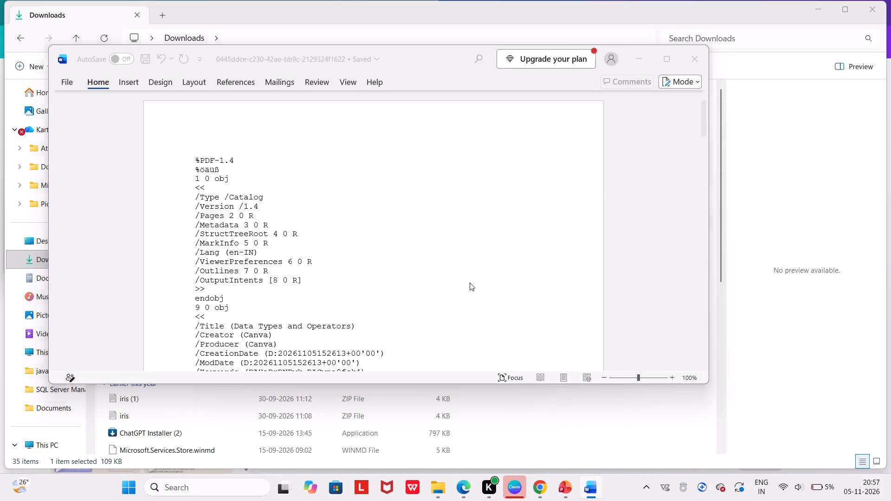
{"action": "scroll", "coordinate": [470, 283], "scroll_direction": "down", "scroll_amount": 18}
{"action": "scroll", "coordinate": [470, 283], "scroll_direction": "up", "scroll_amount": 2}
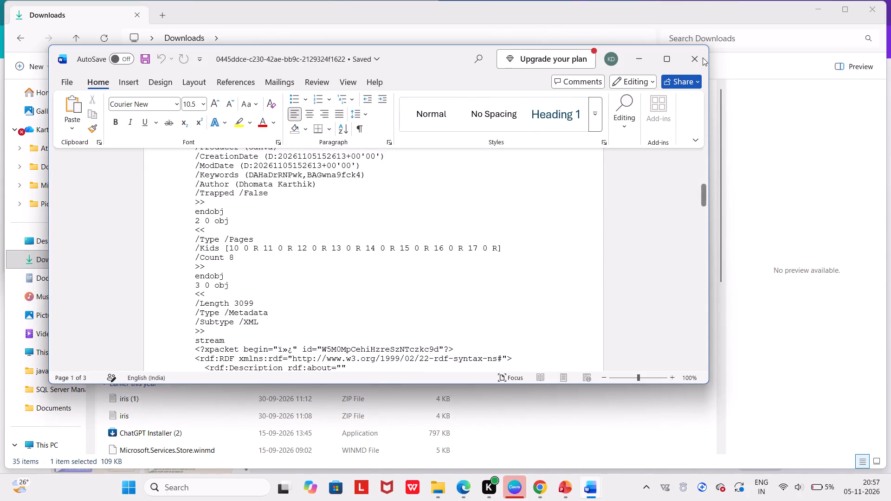
{"action": "left_click", "coordinate": [693, 64]}
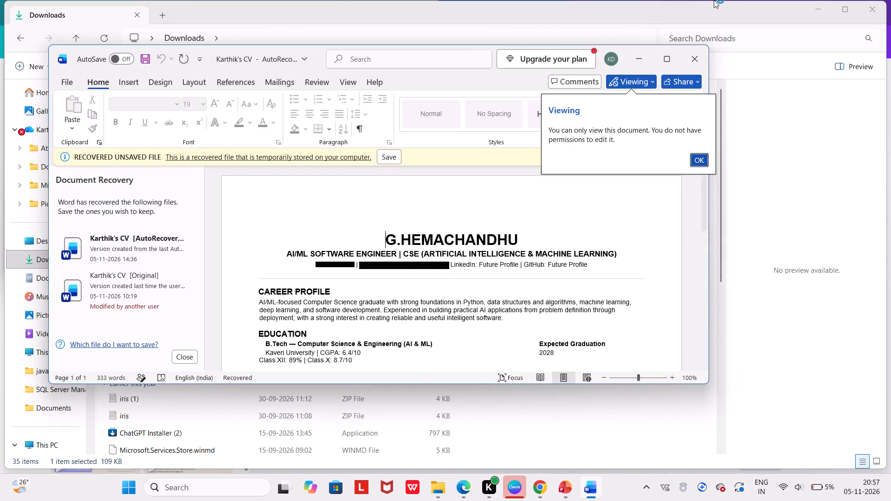
Close the recovered CV document in Word and delete its AutoRecovered copy.
{"action": "left_click", "coordinate": [699, 54]}
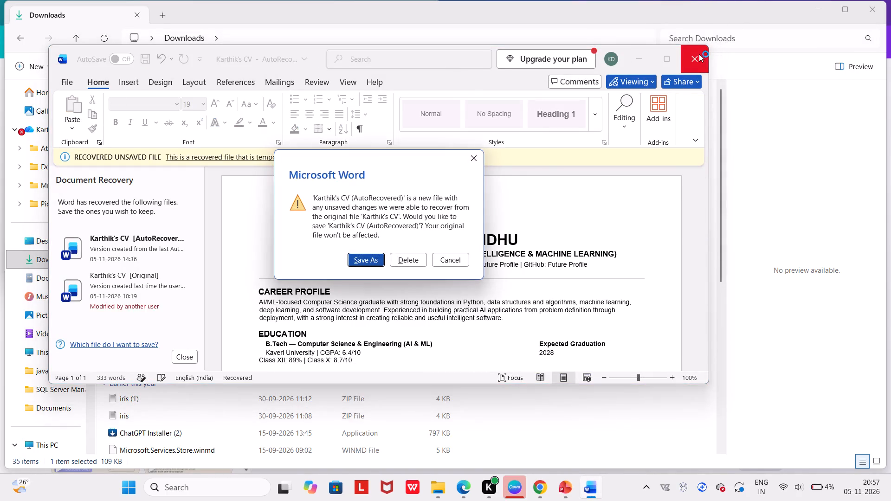
{"action": "left_click", "coordinate": [406, 263]}
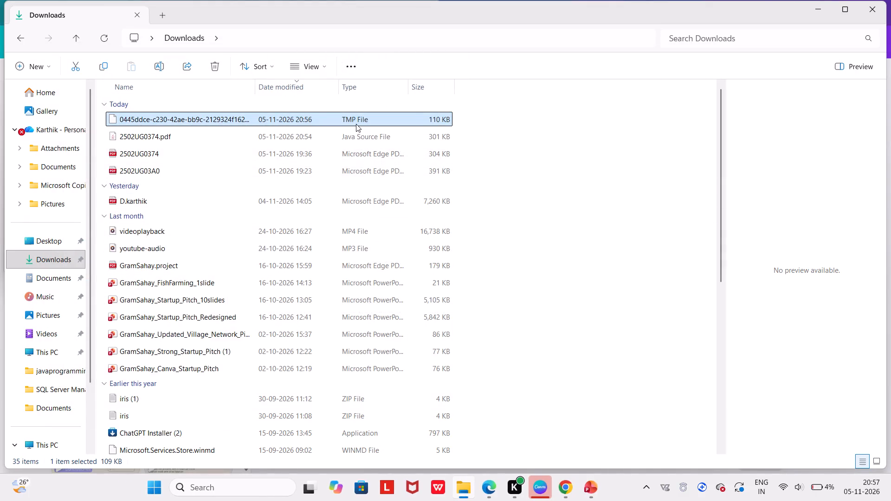
Switch to Canva and save the pending PDF download in Downloads as Data Types and Operators.
{"action": "left_click", "coordinate": [532, 495]}
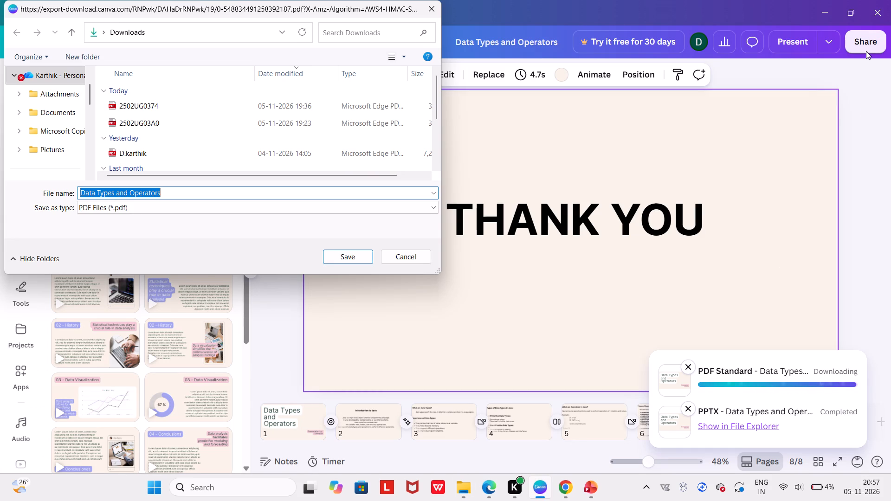
{"action": "left_click", "coordinate": [829, 40]}
{"action": "left_click", "coordinate": [829, 40]}
{"action": "left_click", "coordinate": [344, 254]}
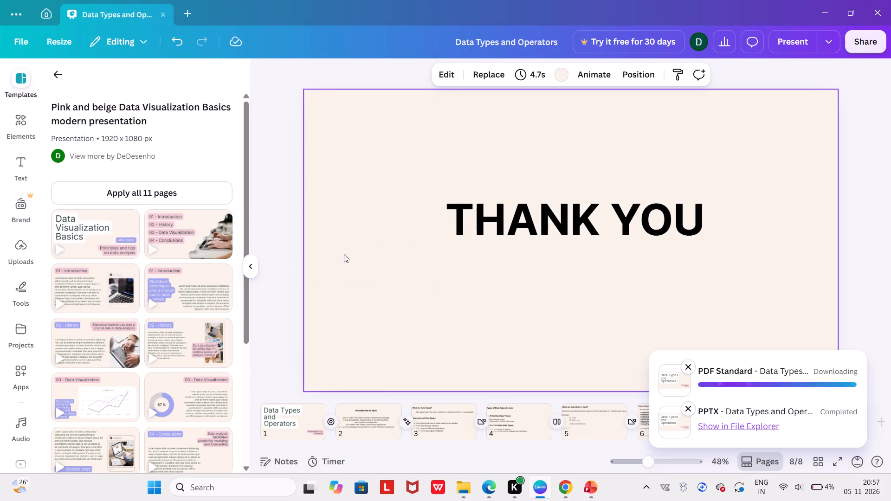
Switch to File Explorer, open the Data Types and Operators PDF from Downloads, and look through its pages.
{"action": "left_click", "coordinate": [465, 484]}
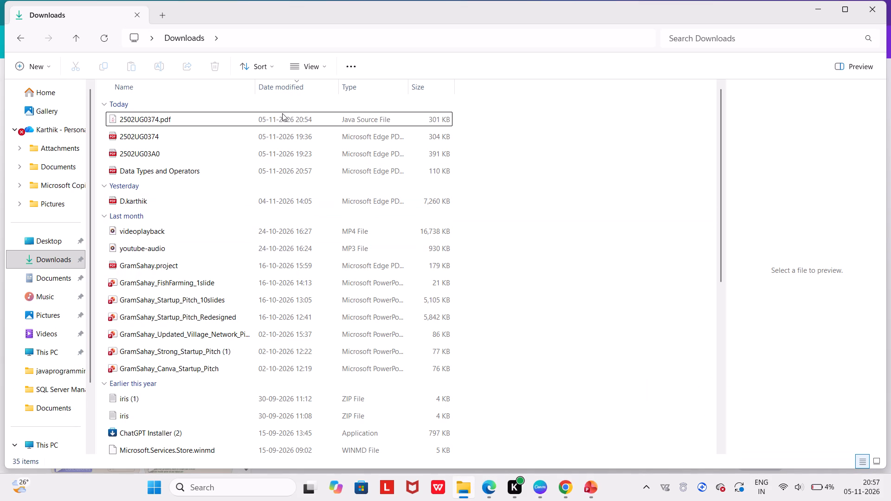
{"action": "left_click", "coordinate": [41, 278]}
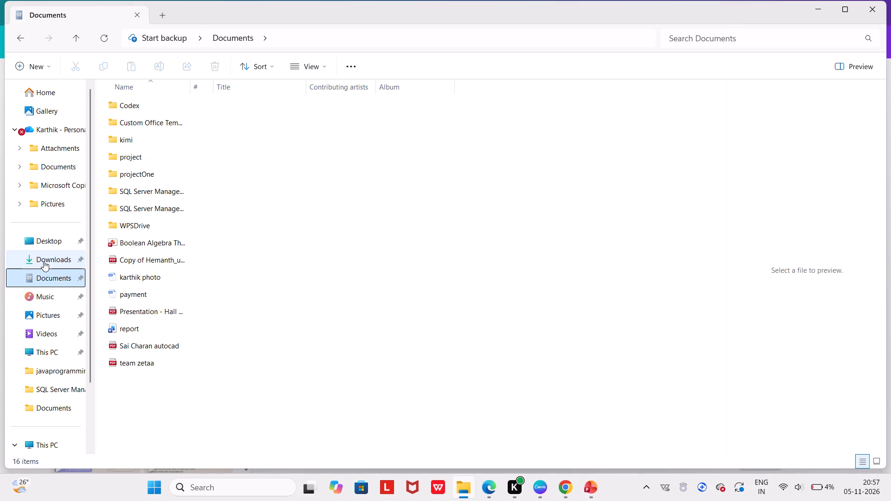
{"action": "left_click", "coordinate": [44, 261]}
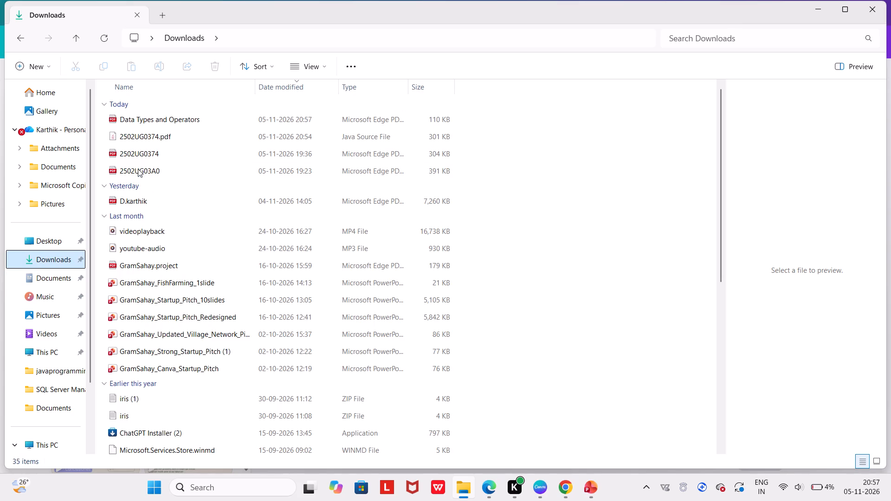
{"action": "double_click", "coordinate": [166, 122]}
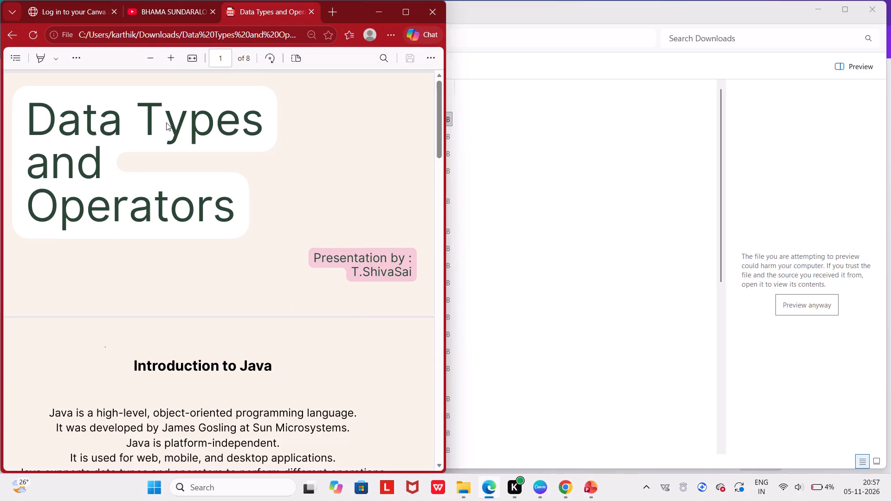
{"action": "scroll", "coordinate": [166, 122], "scroll_direction": "down", "scroll_amount": 6}
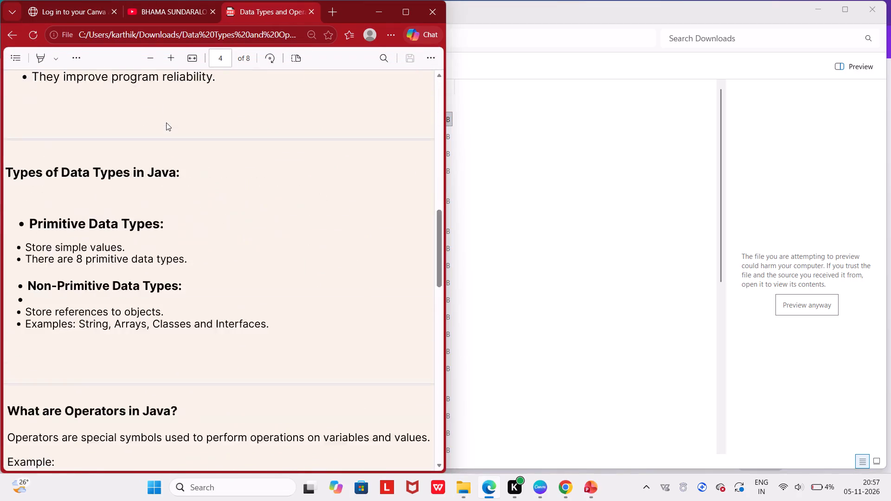
{"action": "scroll", "coordinate": [166, 122], "scroll_direction": "down", "scroll_amount": 6}
{"action": "scroll", "coordinate": [254, 170], "scroll_direction": "up", "scroll_amount": 5}
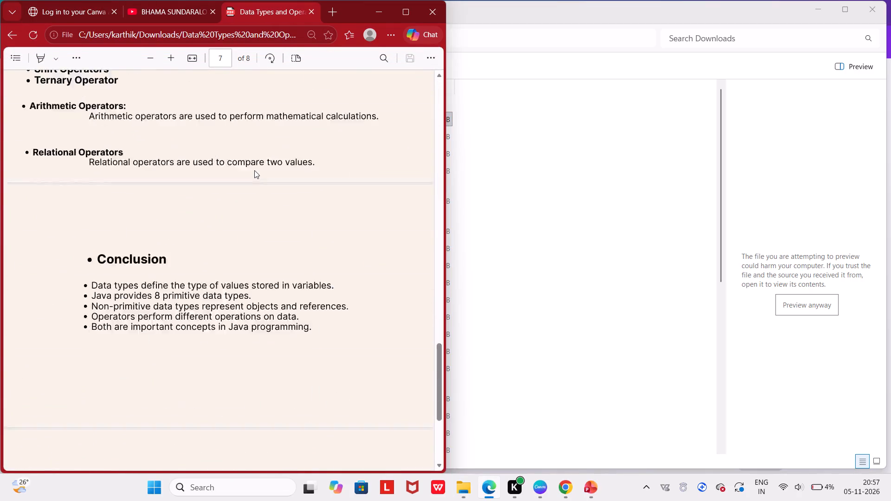
{"action": "scroll", "coordinate": [254, 170], "scroll_direction": "up", "scroll_amount": 11}
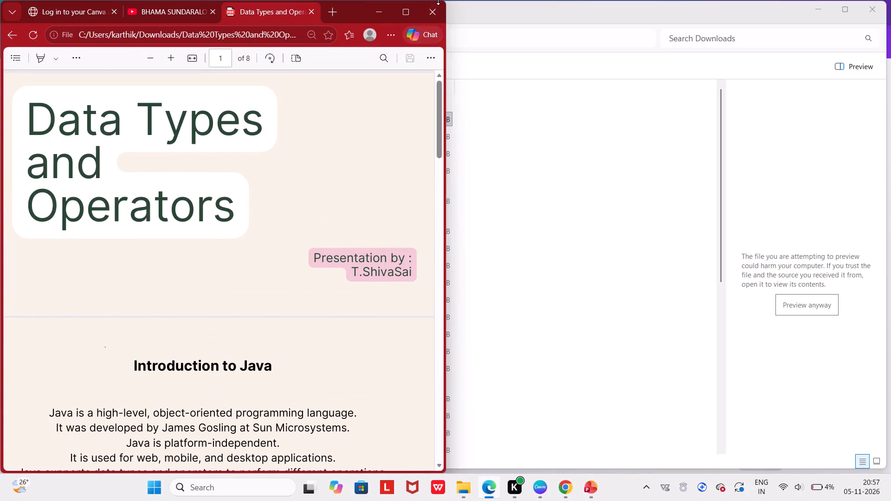
Close the PDF's browser window and copy the Data Types and Operators PDF from the Downloads folder.
{"action": "left_click", "coordinate": [432, 12]}
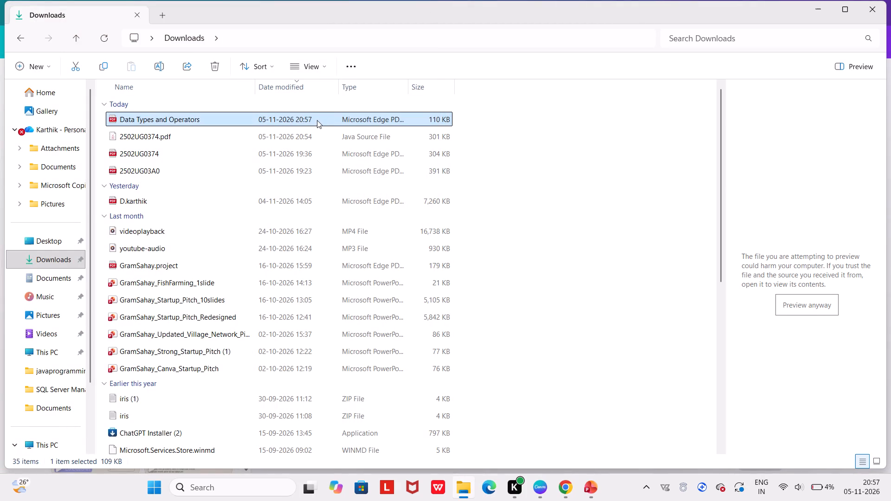
{"action": "right_click", "coordinate": [317, 120]}
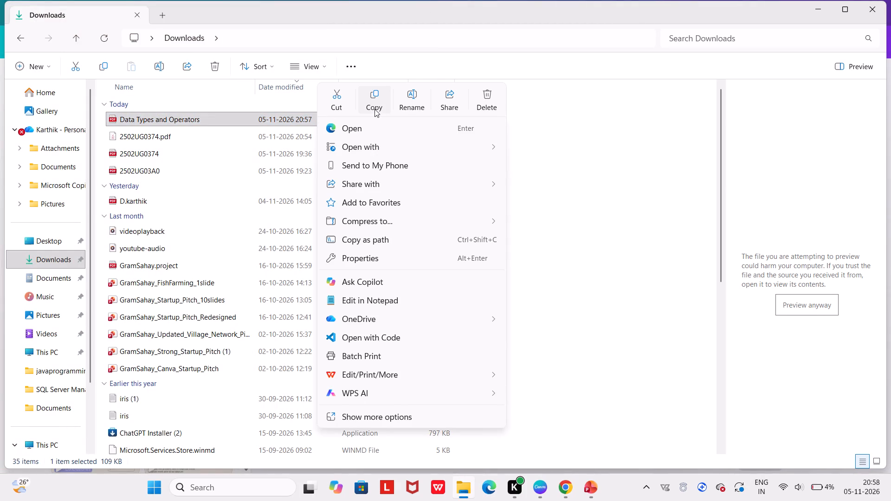
{"action": "left_click", "coordinate": [374, 109]}
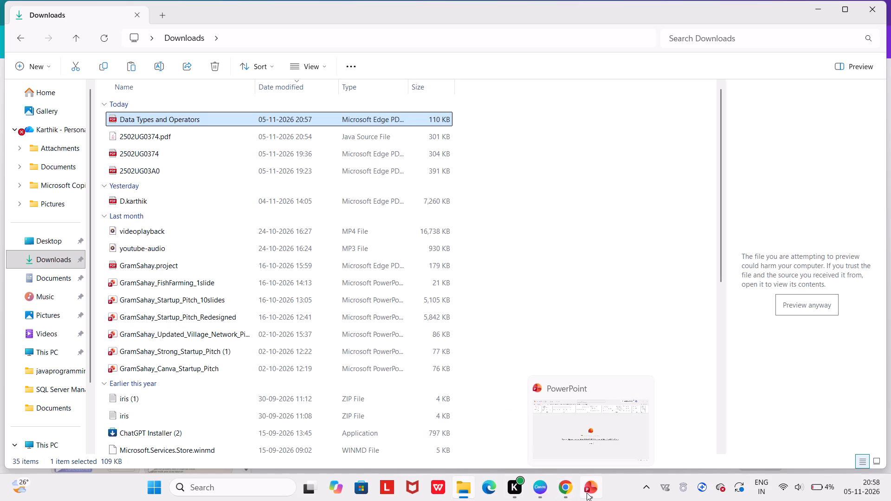
Open Microsoft Edge and start entering a web address beginning with "w".
{"action": "left_click", "coordinate": [487, 485]}
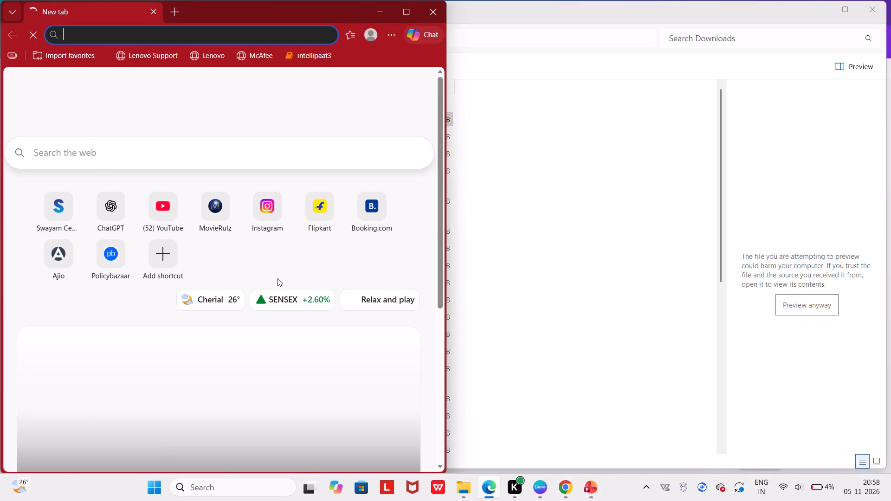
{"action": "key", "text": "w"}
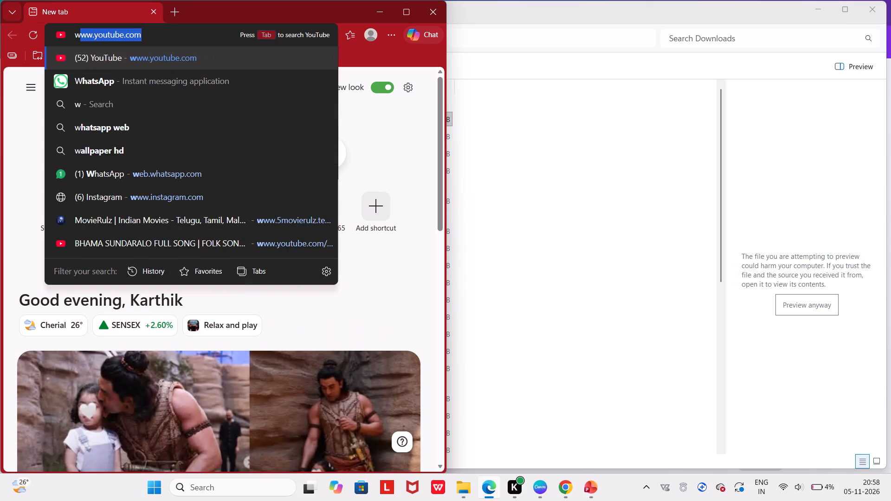